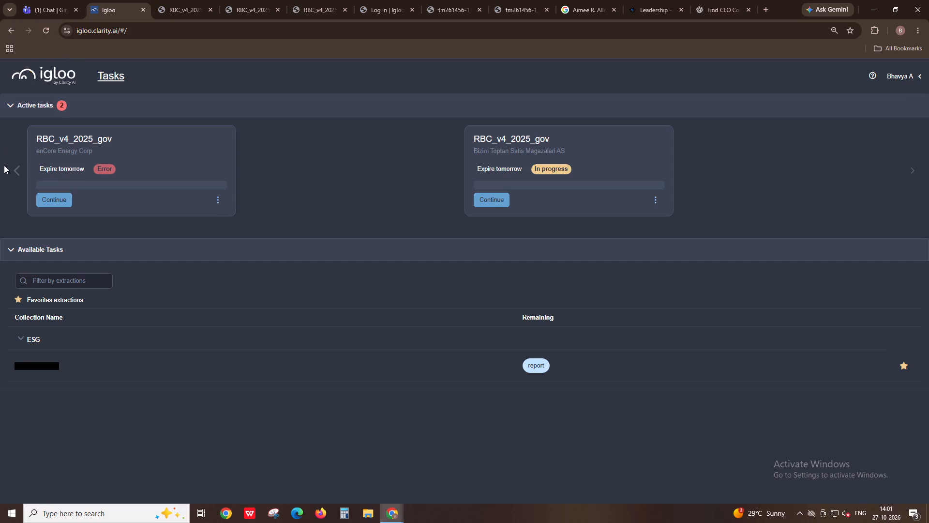
Open the active RBC_v4_2025_gov task for enCore Energy Corp.
{"action": "left_click", "coordinate": [56, 194]}
Close the first RBC_v4_2025_gov PDF tab beside the Igloo tab and return to the enCore Energy Corp task.
{"action": "left_click", "coordinate": [162, 0]}
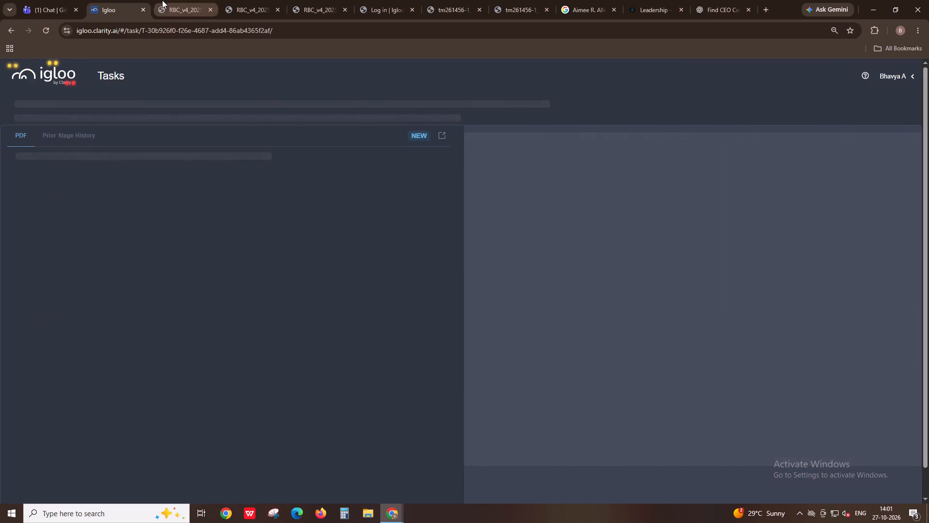
{"action": "middle_click", "coordinate": [162, 0]}
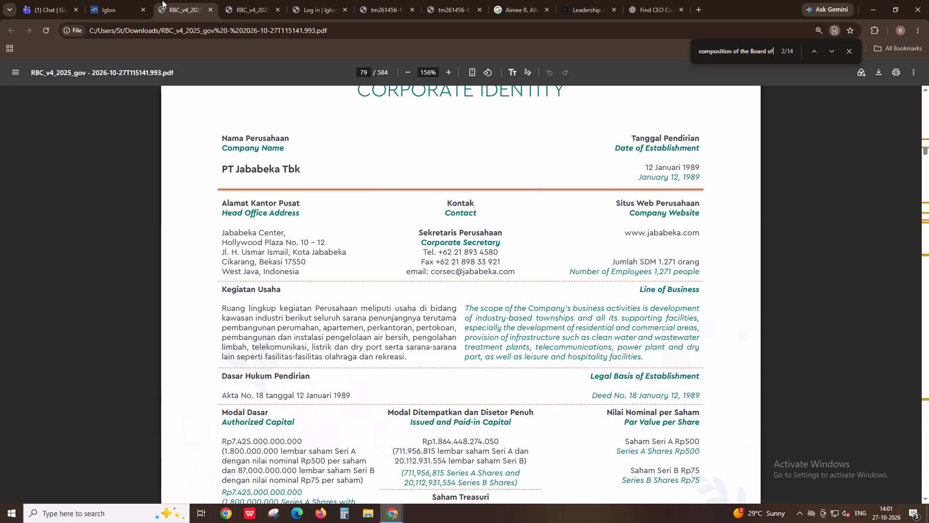
{"action": "left_click", "coordinate": [139, 0]}
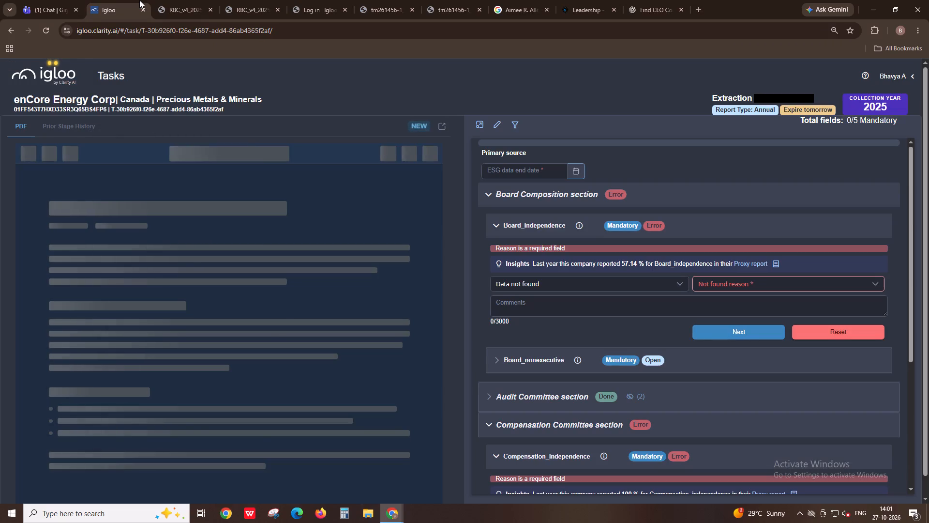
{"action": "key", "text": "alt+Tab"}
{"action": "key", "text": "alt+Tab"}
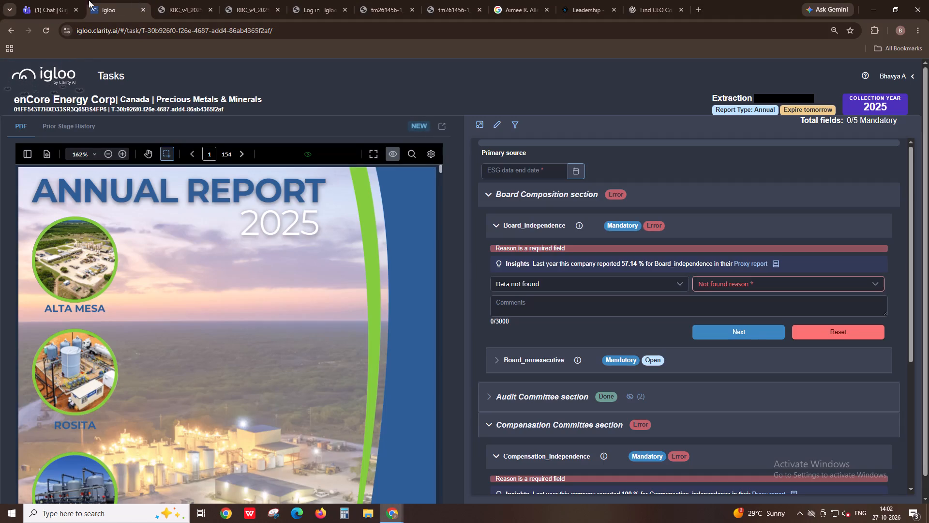
Download the enCore Energy Corp 2025 annual report from the extraction task and open the downloaded PDF in its own tab.
{"action": "left_click", "coordinate": [427, 150]}
{"action": "left_click", "coordinate": [402, 203]}
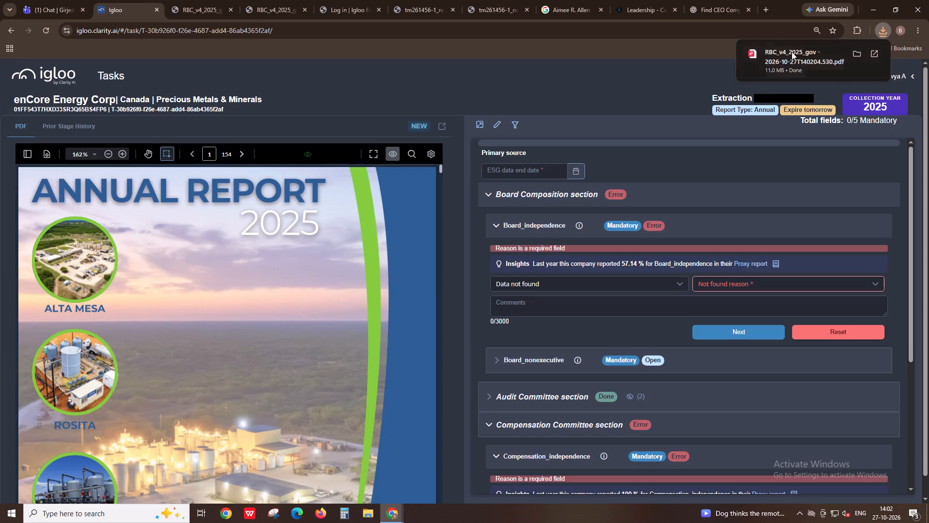
{"action": "left_click", "coordinate": [791, 52]}
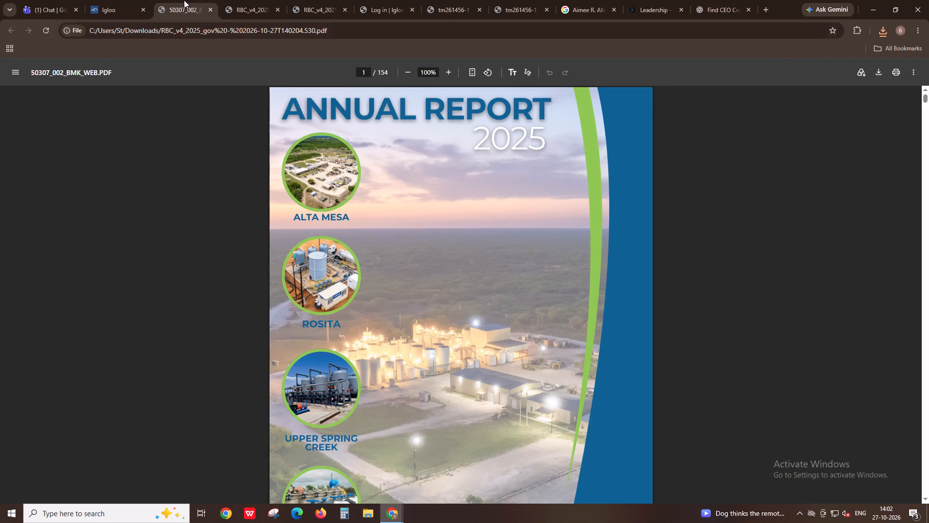
{"action": "left_click", "coordinate": [122, 0]}
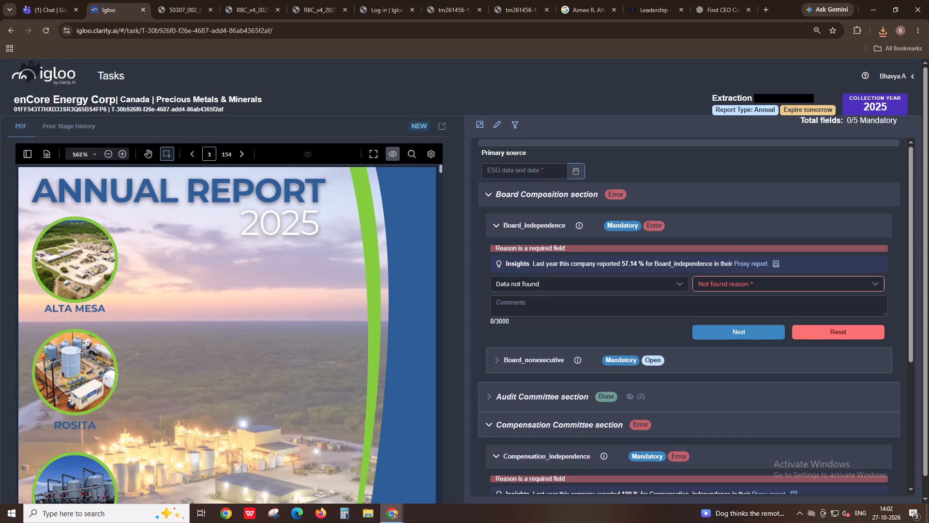
{"action": "left_click", "coordinate": [192, 0]}
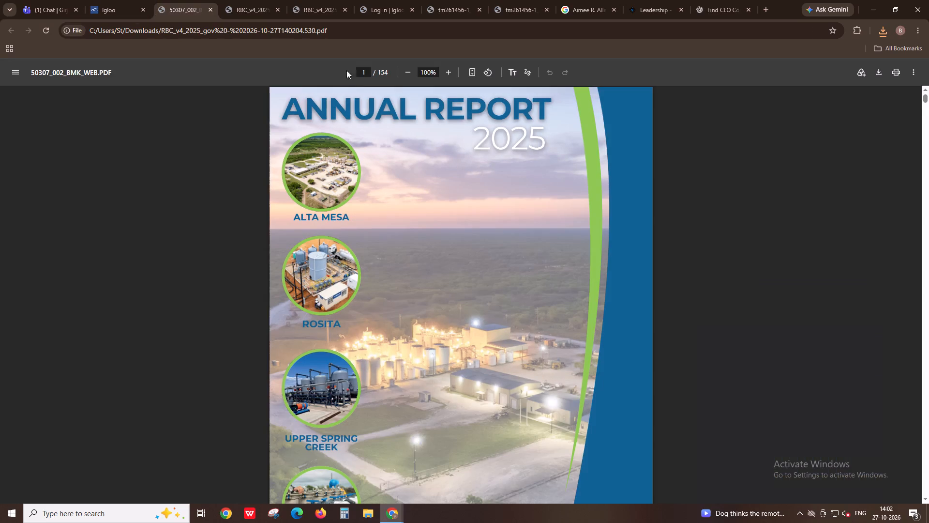
Search the annual report for "BOARD" and follow the first matches to the public-issuer risk factor mentioning the board of directors.
{"action": "left_click", "coordinate": [357, 73]}
{"action": "left_click", "coordinate": [364, 285]}
{"action": "key", "text": "ctrl+f"}
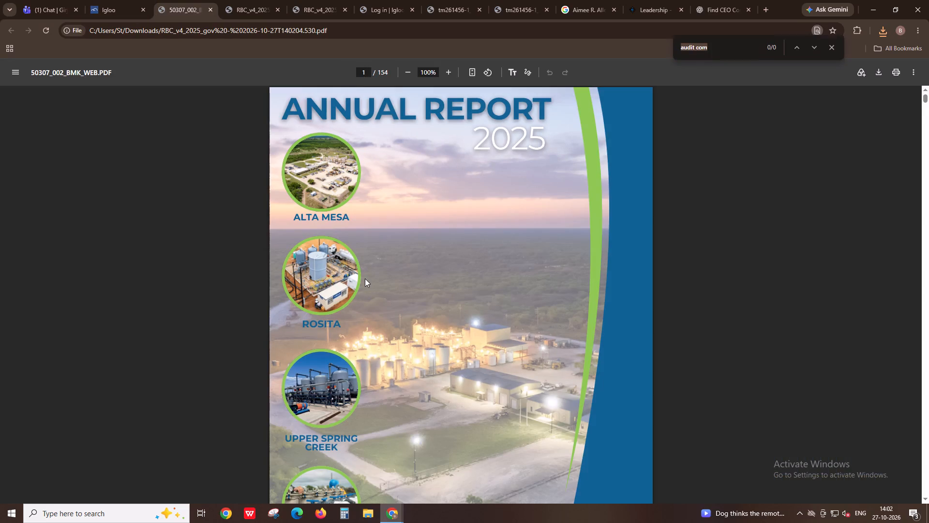
{"action": "type", "text": "BOARD"}
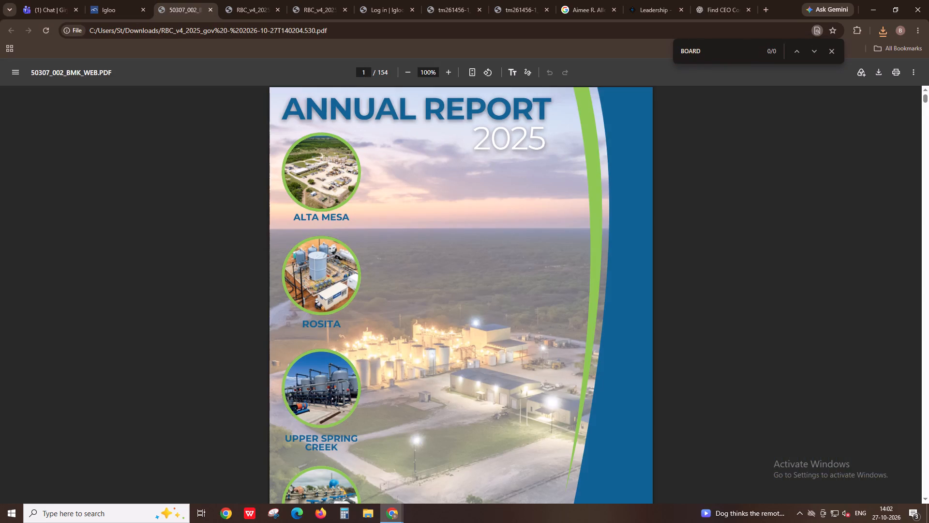
{"action": "key", "text": "Return"}
{"action": "key", "text": "Return"}
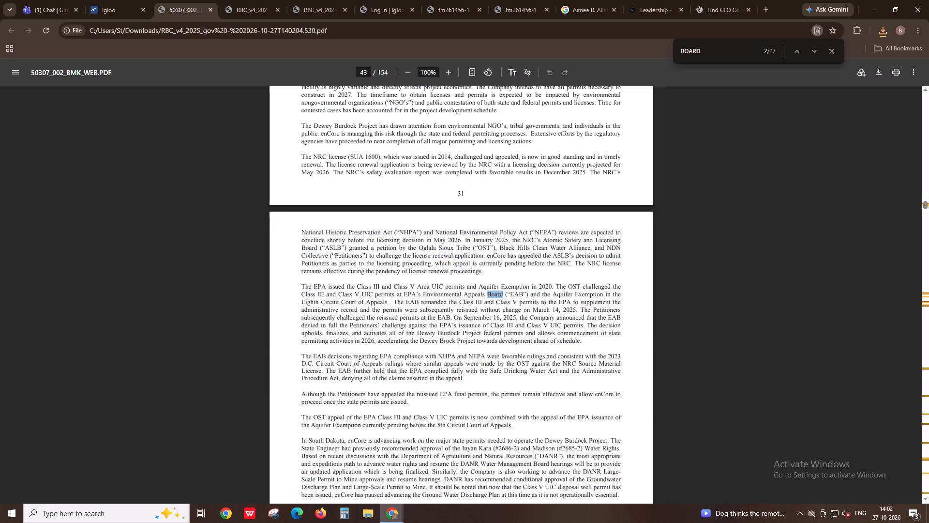
{"action": "scroll", "coordinate": [518, 388], "scroll_direction": "up", "scroll_amount": 2, "text": "ctrl"}
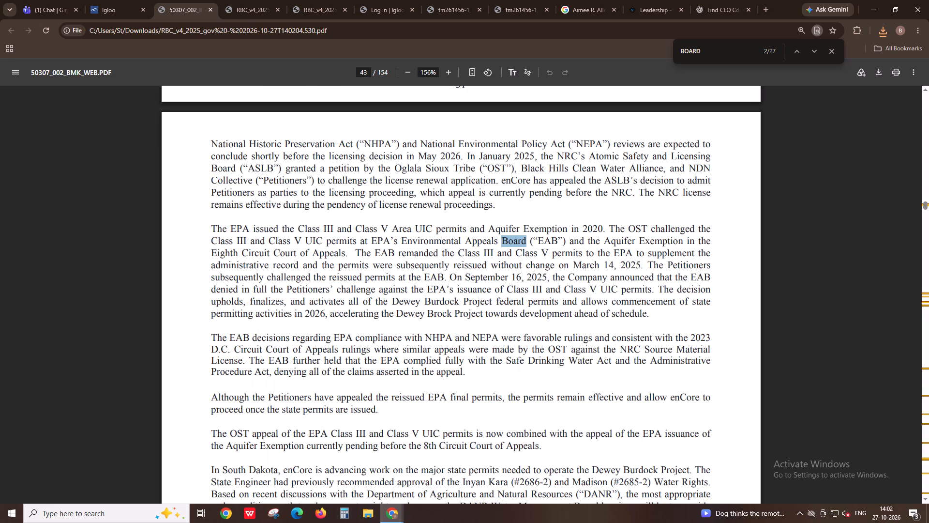
{"action": "scroll", "coordinate": [518, 387], "scroll_direction": "up", "scroll_amount": 1, "text": "ctrl"}
{"action": "key", "text": "Return"}
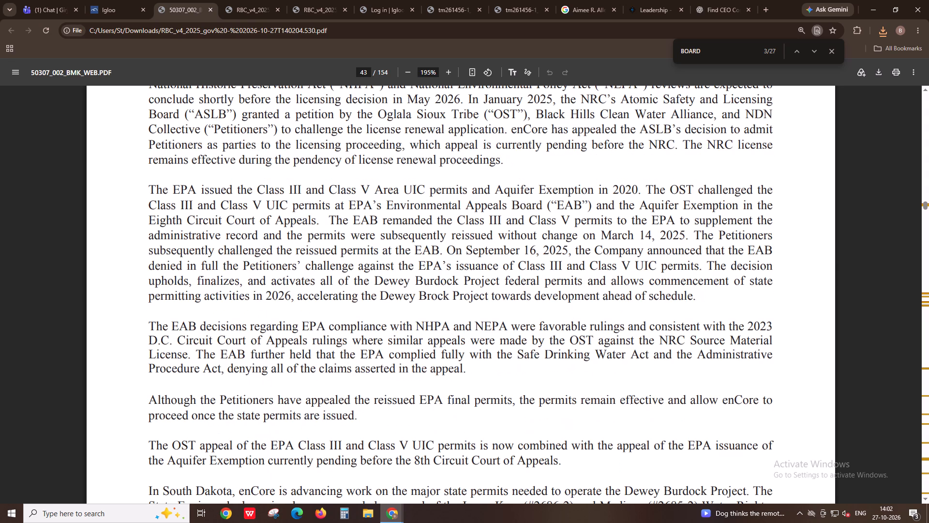
{"action": "key", "text": "Return"}
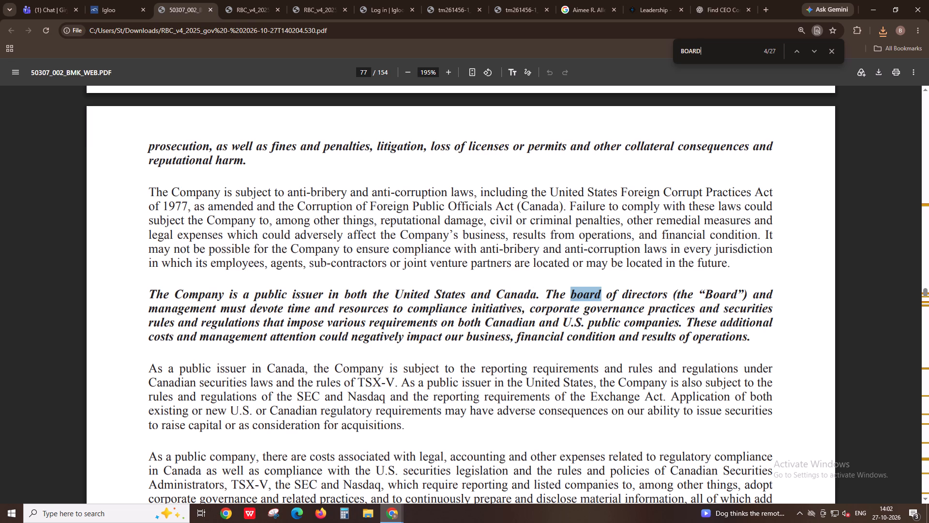
Review the "BOARD" matches in the risk factors, cybersecurity governance and dividend policy sections for board composition information.
{"action": "key", "text": "Return"}
{"action": "key", "text": "Return"}
{"action": "key", "text": "Return"}
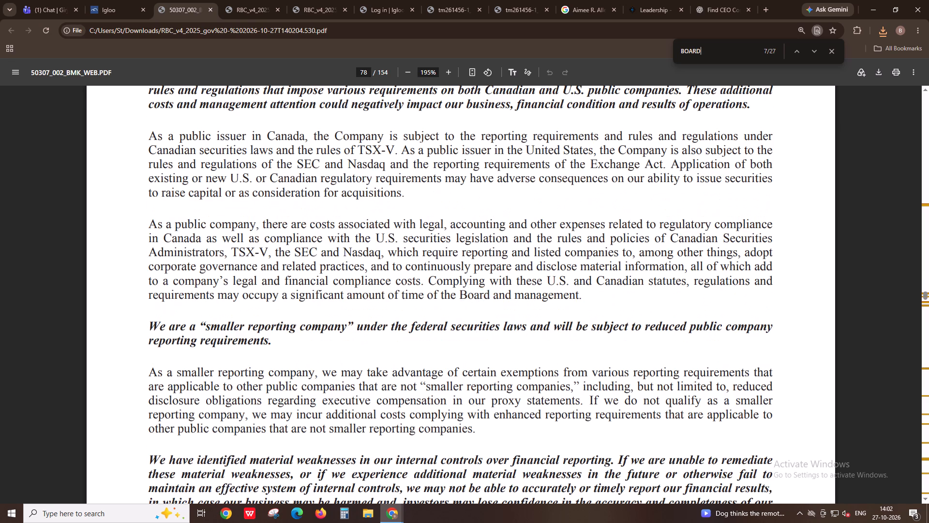
{"action": "key", "text": "Return"}
{"action": "key", "text": "Return"}
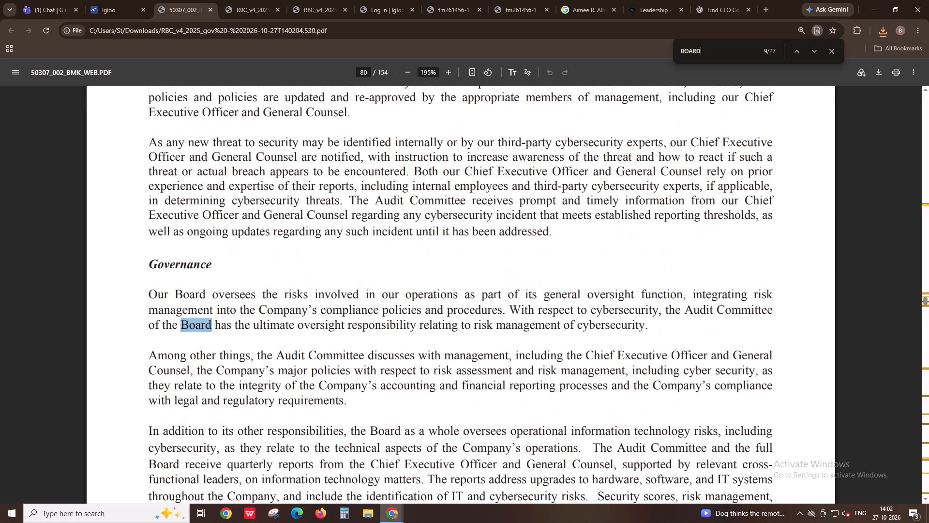
{"action": "key", "text": "Return"}
{"action": "key", "text": "Return"}
{"action": "key", "text": "Return"}
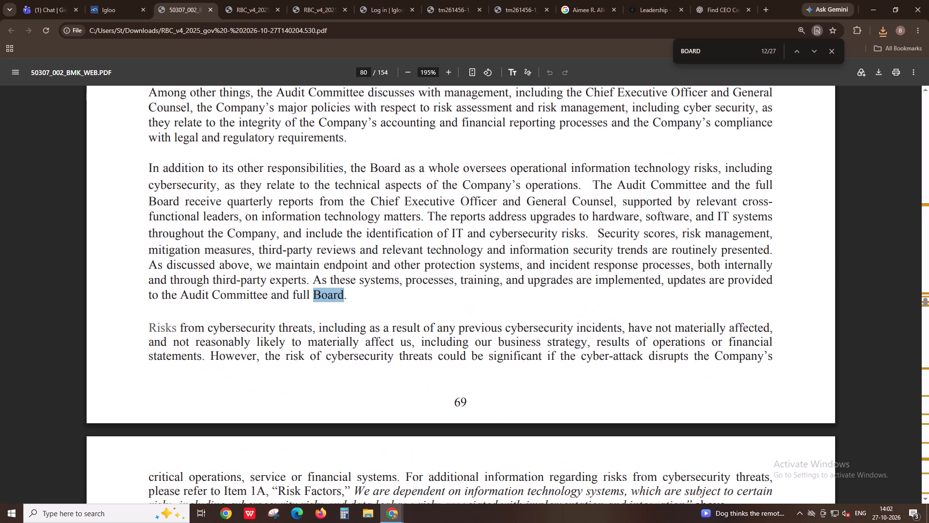
{"action": "key", "text": "shift+Return"}
{"action": "key", "text": "Return"}
{"action": "key", "text": "Return"}
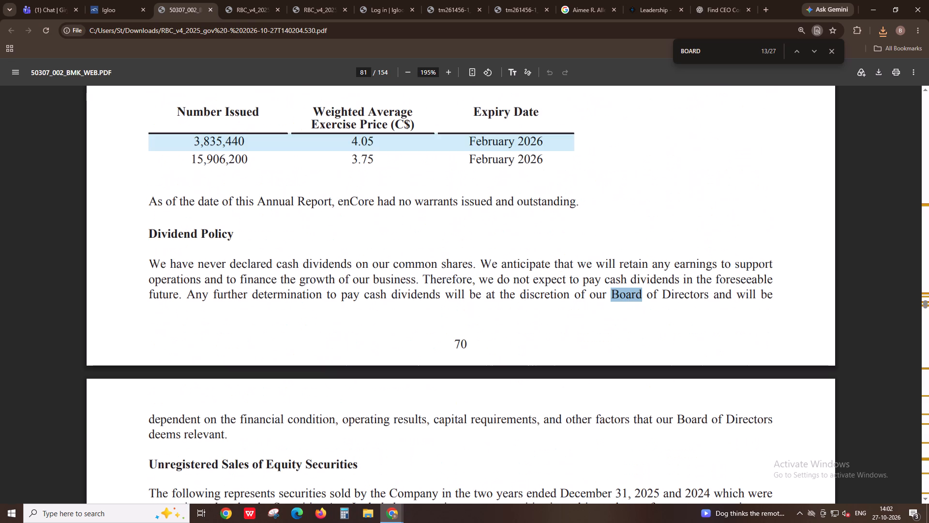
{"action": "key", "text": "Return"}
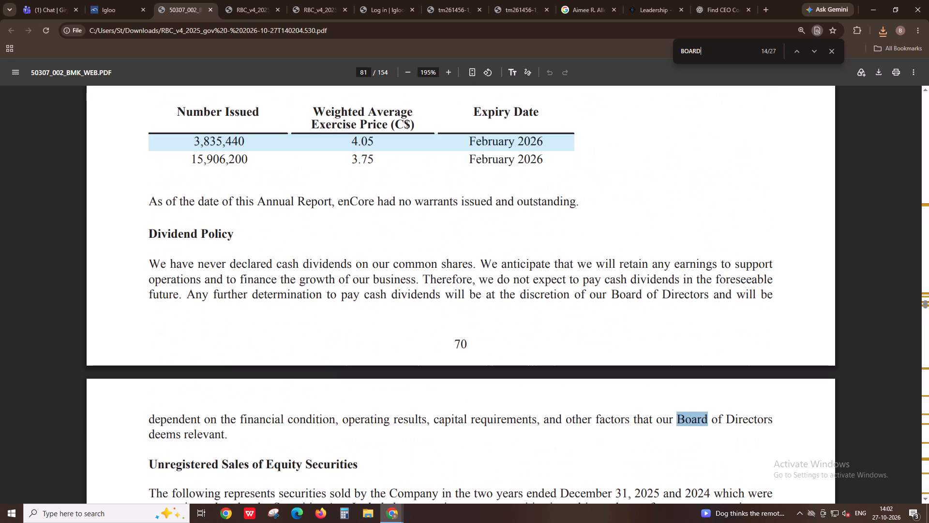
Review the "BOARD" matches from the auditor's report through the financial statement notes to the internal control section.
{"action": "key", "text": "Return"}
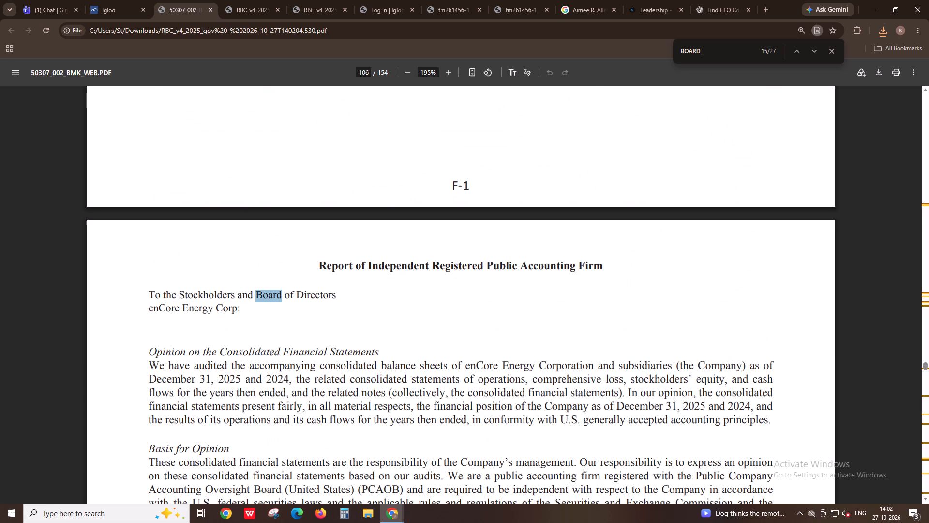
{"action": "key", "text": "Return"}
{"action": "key", "text": "Return"}
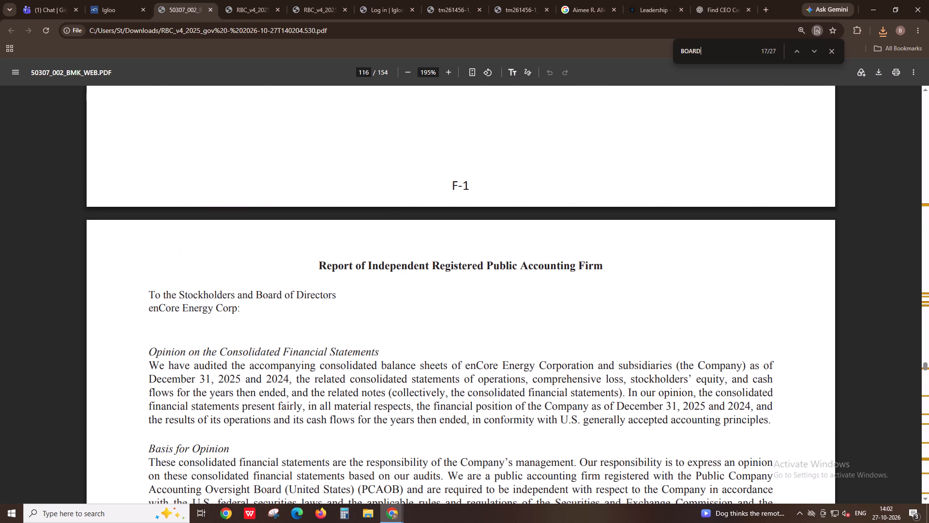
{"action": "key", "text": "shift+Return"}
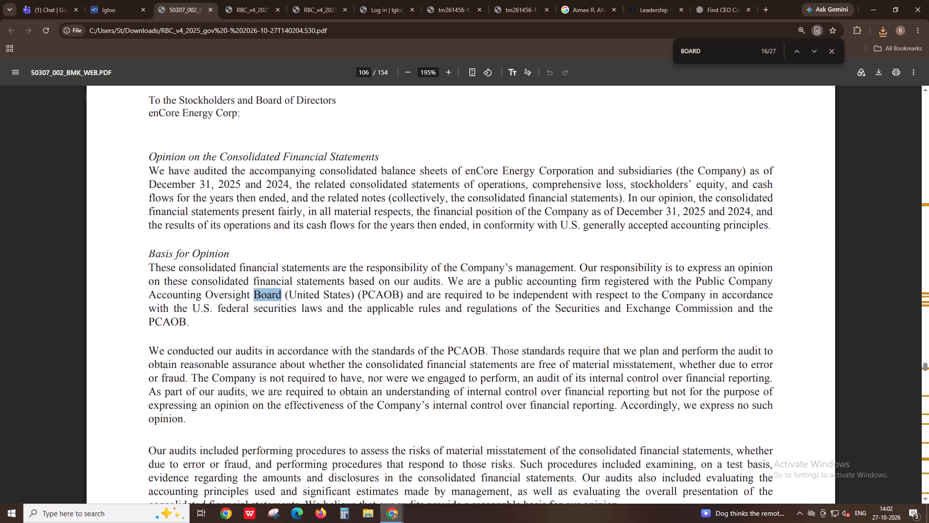
{"action": "key", "text": "Return"}
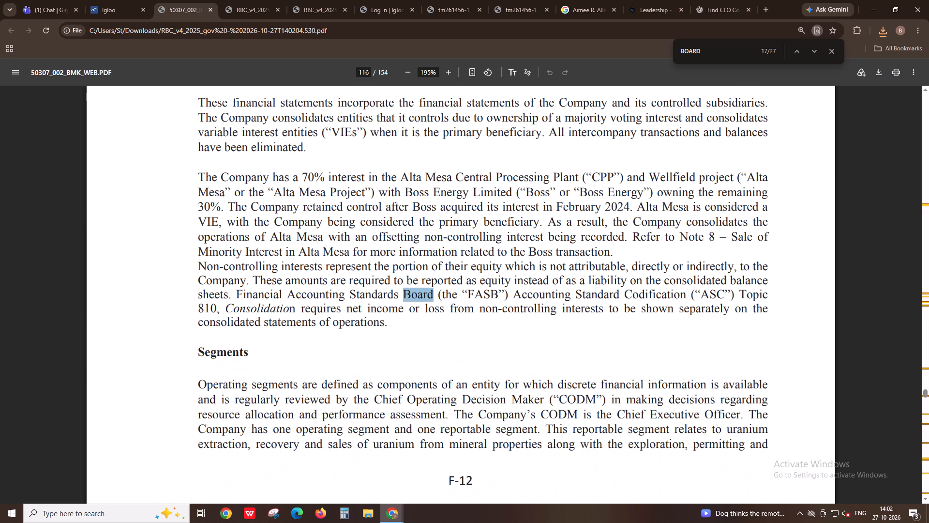
{"action": "key", "text": "Return"}
{"action": "key", "text": "Return"}
{"action": "key", "text": "Return"}
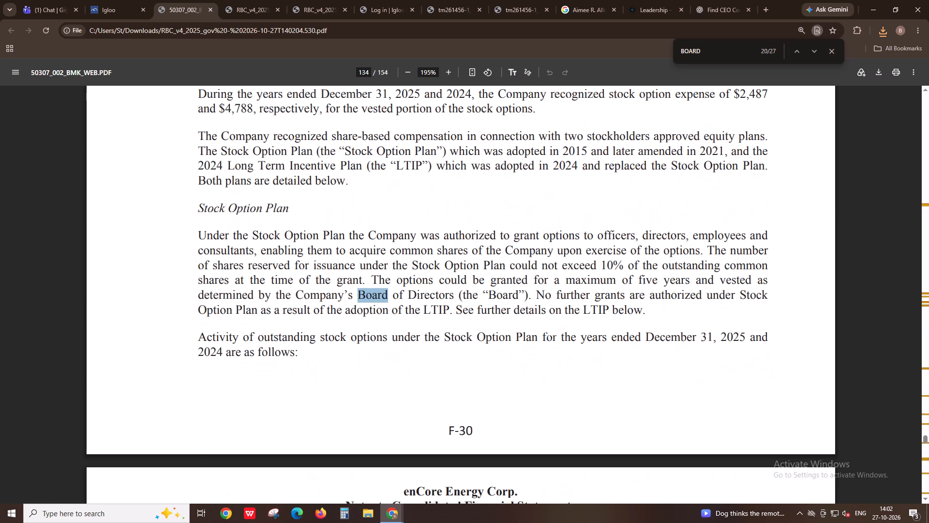
{"action": "key", "text": "Return"}
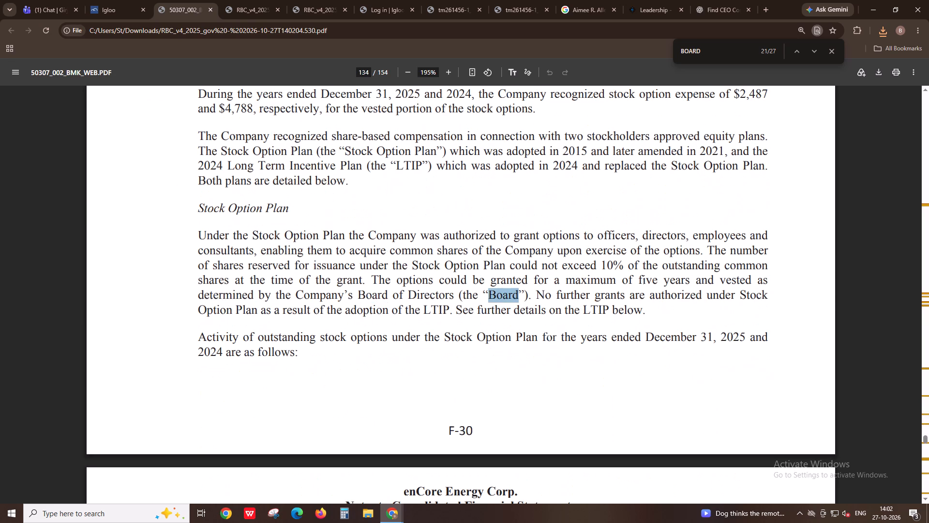
{"action": "key", "text": "Return"}
{"action": "key", "text": "Return"}
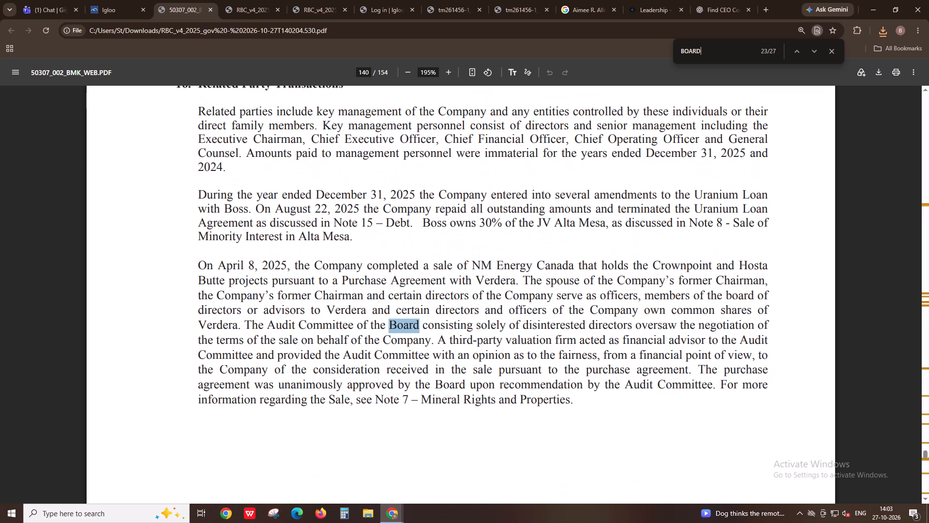
{"action": "key", "text": "Return"}
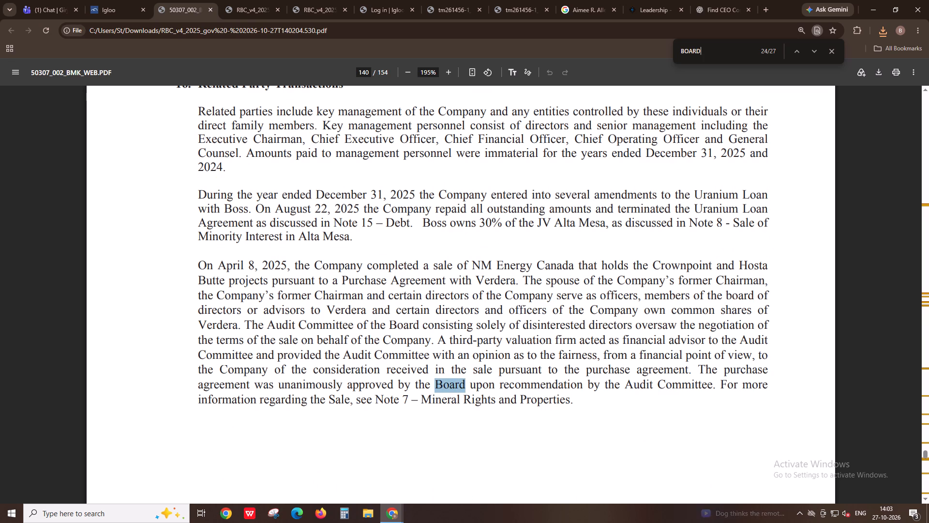
{"action": "key", "text": "Return"}
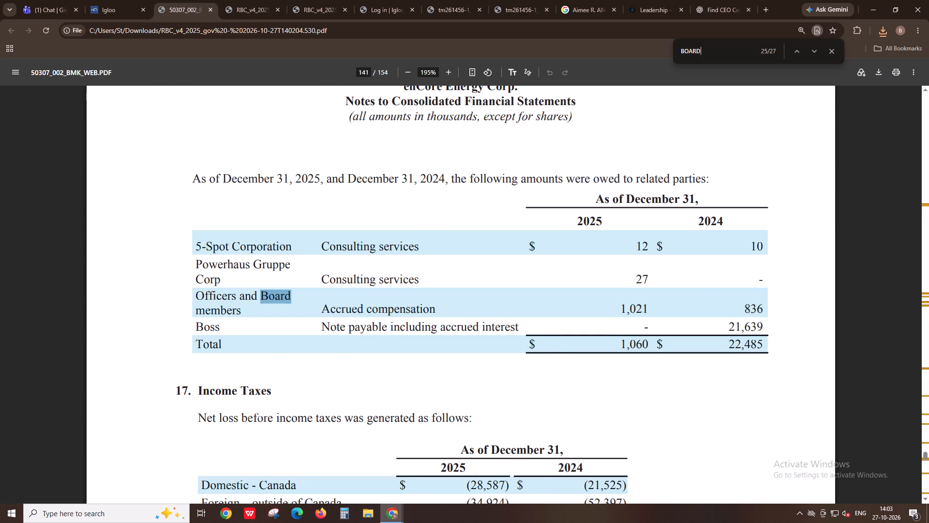
{"action": "key", "text": "Return"}
{"action": "key", "text": "Return"}
{"action": "key", "text": "shift+Return"}
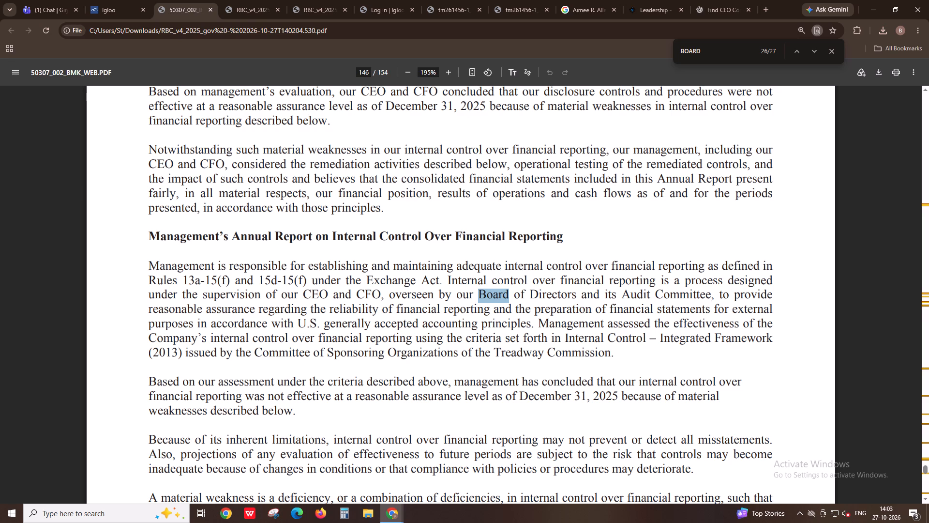
Go to the last "BOARD" match and examine the Board of Directors list on the Corporate Information page.
{"action": "key", "text": "Return"}
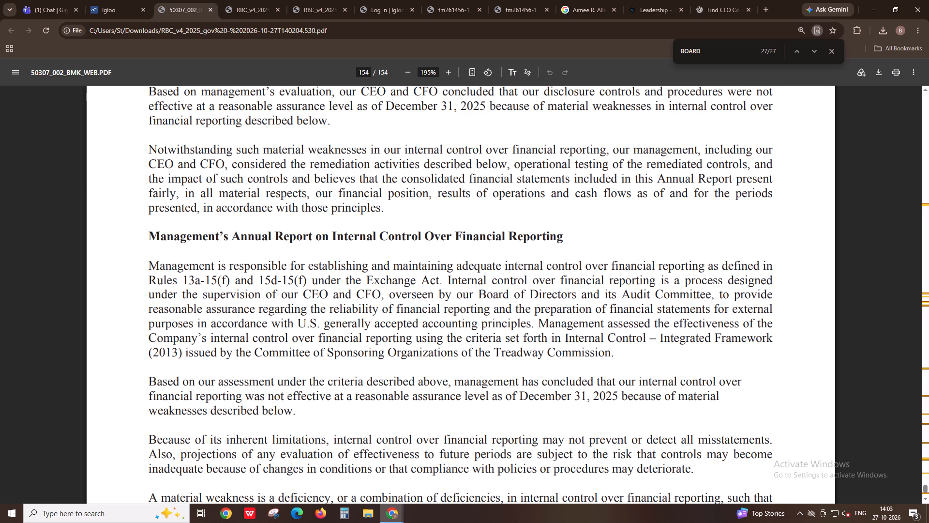
{"action": "scroll", "coordinate": [518, 387], "scroll_direction": "up", "scroll_amount": 1}
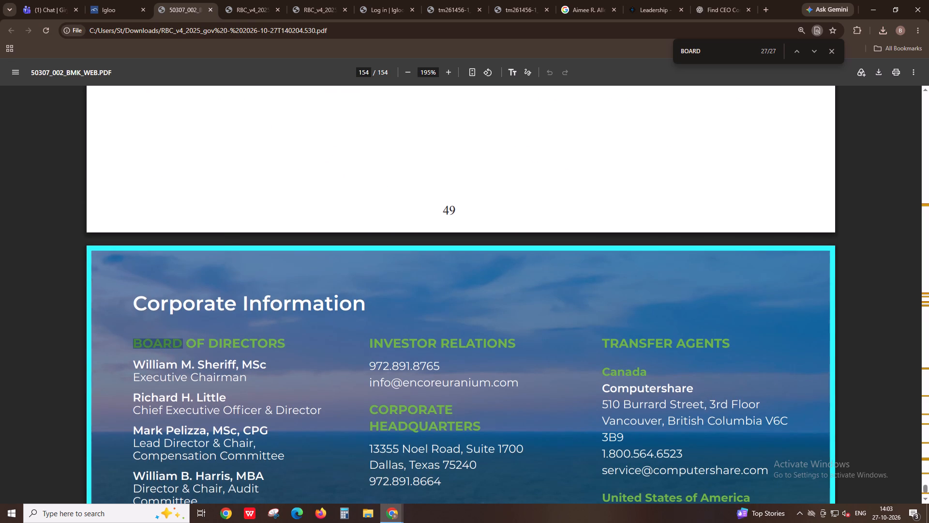
{"action": "scroll", "coordinate": [371, 361], "scroll_direction": "down", "scroll_amount": 1, "text": "ctrl"}
{"action": "scroll", "coordinate": [371, 361], "scroll_direction": "down", "scroll_amount": 5}
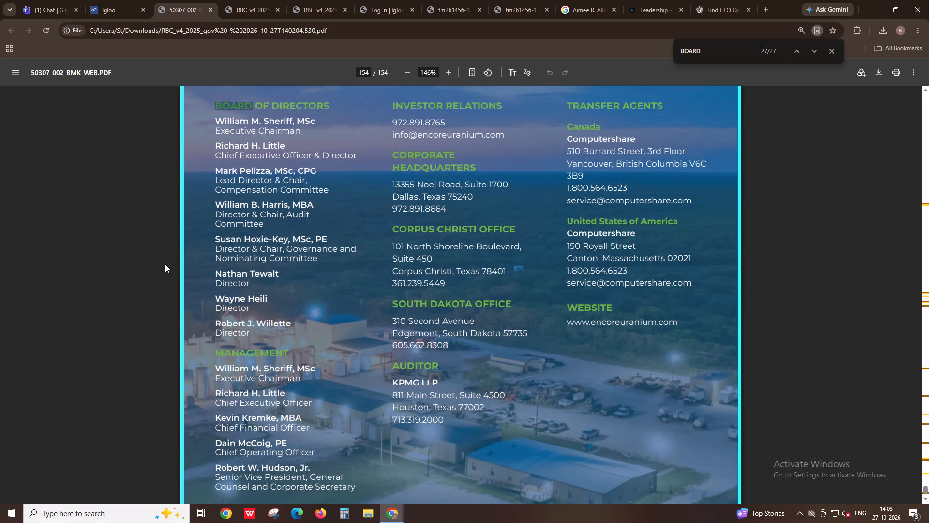
Go back from the Corporate Information page to the Form 10-K Signatures section and examine it with the preceding exhibit list.
{"action": "scroll", "coordinate": [314, 321], "scroll_direction": "up", "scroll_amount": 13}
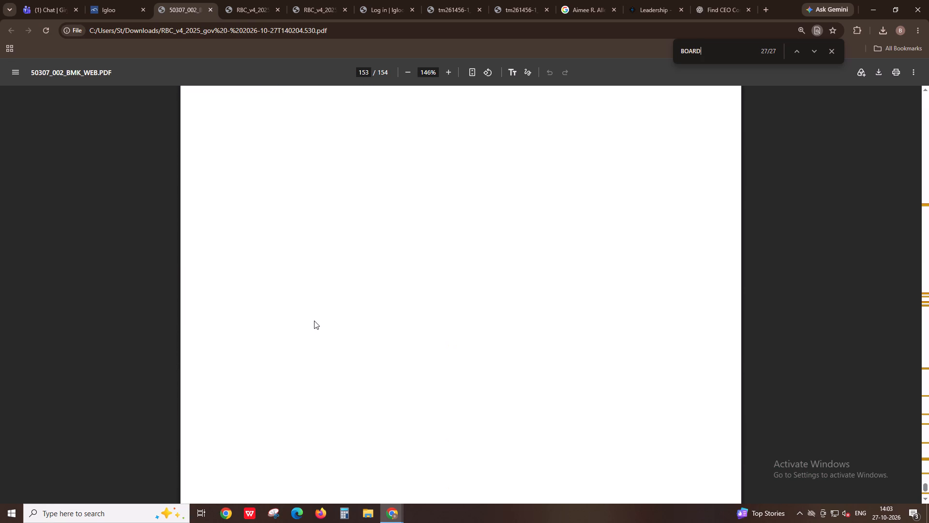
{"action": "scroll", "coordinate": [314, 321], "scroll_direction": "up", "scroll_amount": 12}
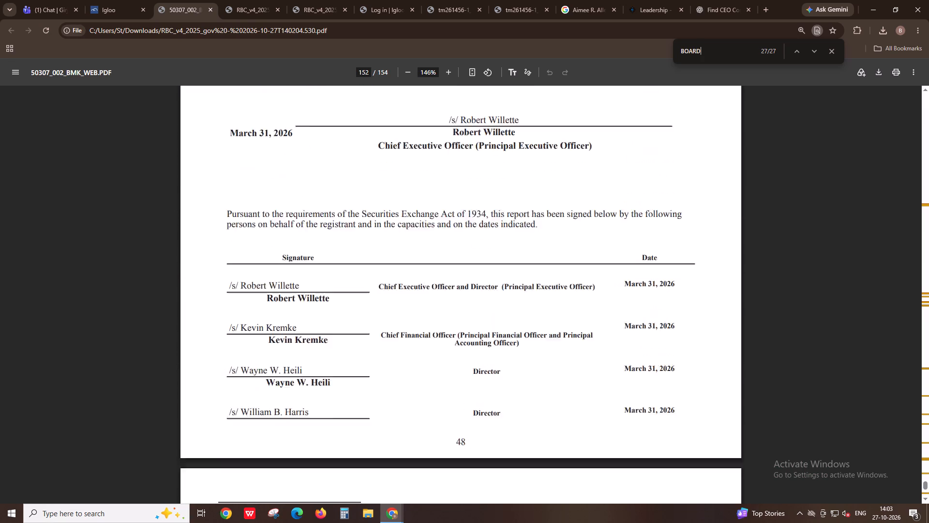
{"action": "scroll", "coordinate": [491, 291], "scroll_direction": "up", "scroll_amount": 12}
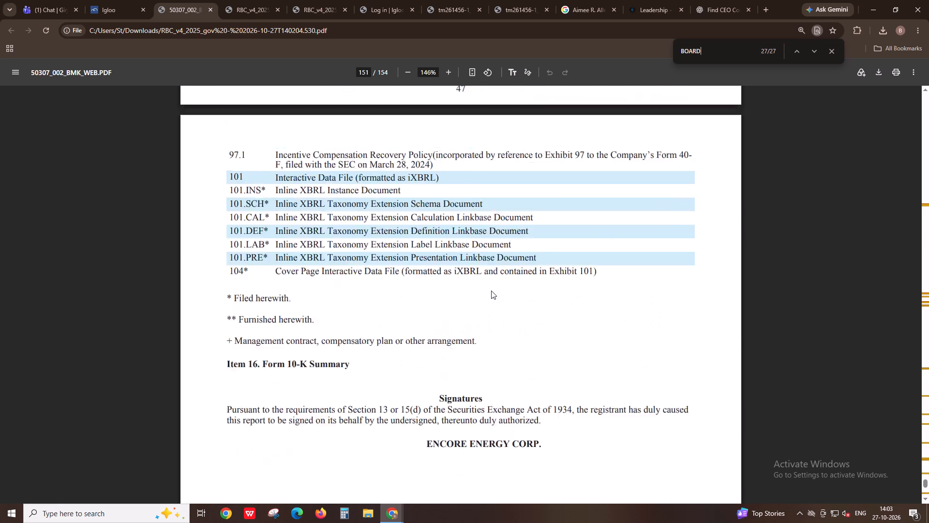
{"action": "scroll", "coordinate": [491, 291], "scroll_direction": "down", "scroll_amount": 6}
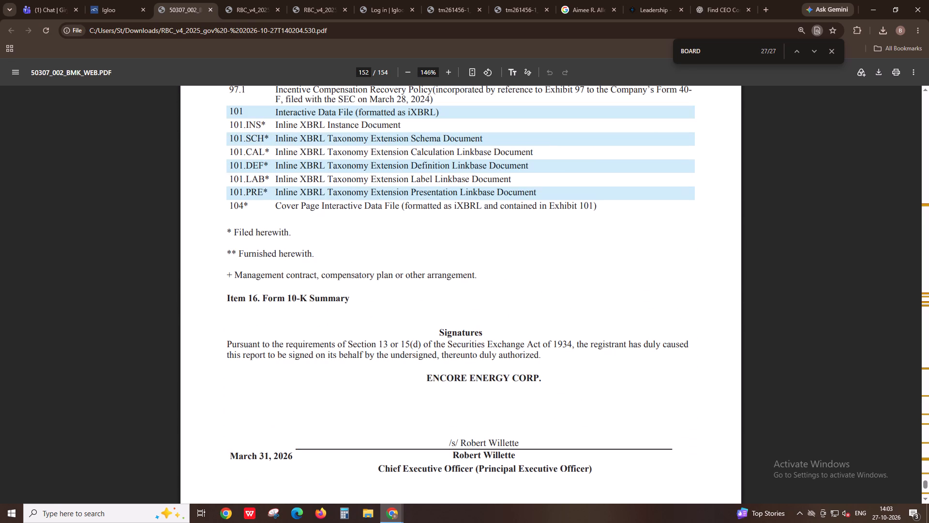
{"action": "left_click_drag", "start_coordinate": [479, 331], "coordinate": [435, 332]}
{"action": "scroll", "coordinate": [448, 334], "scroll_direction": "up", "scroll_amount": 14}
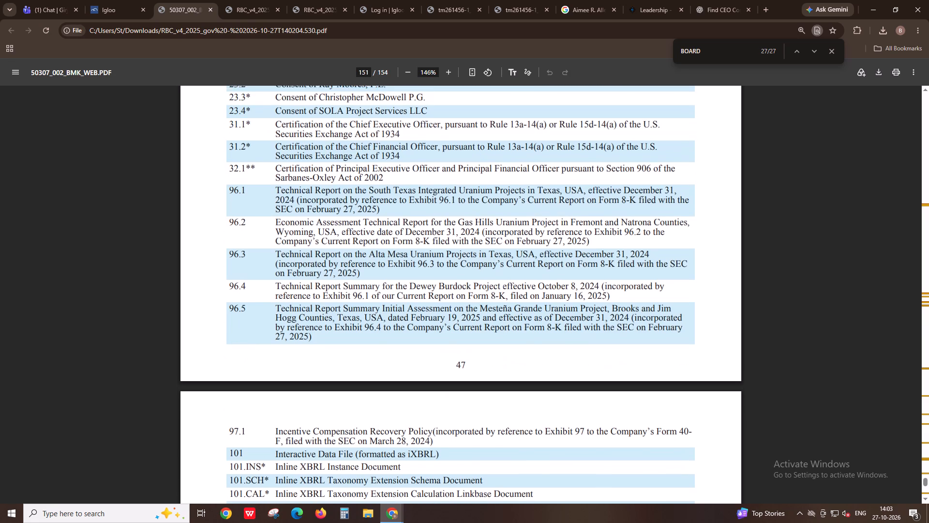
Review the names, titles and dates of the officers and directors in the Form 10-K signature table, across both of its pages.
{"action": "scroll", "coordinate": [448, 334], "scroll_direction": "down", "scroll_amount": 14}
{"action": "scroll", "coordinate": [453, 334], "scroll_direction": "down", "scroll_amount": 8}
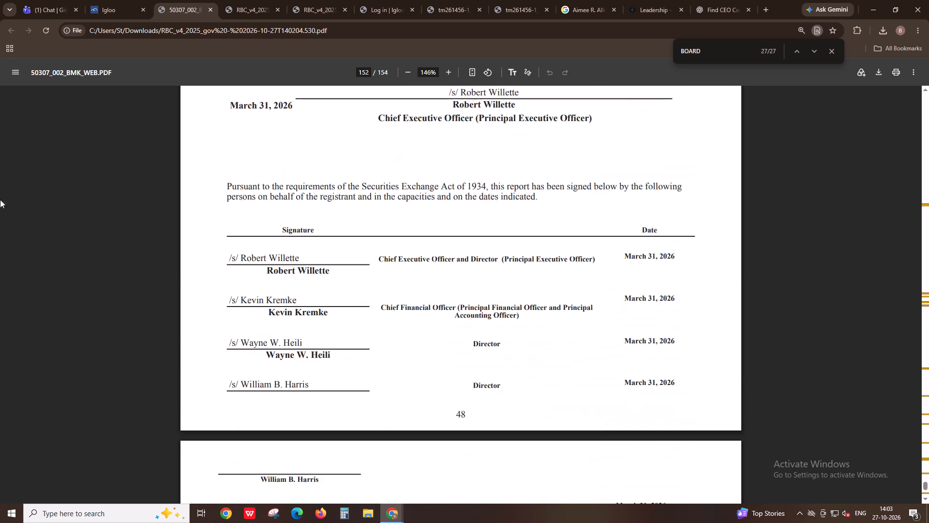
{"action": "scroll", "coordinate": [564, 292], "scroll_direction": "down", "scroll_amount": 1}
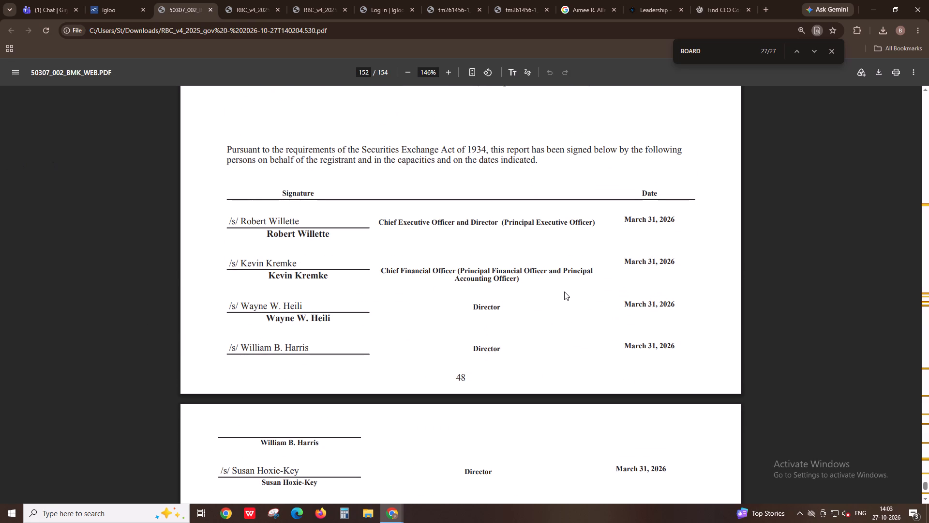
{"action": "scroll", "coordinate": [564, 292], "scroll_direction": "down", "scroll_amount": 2}
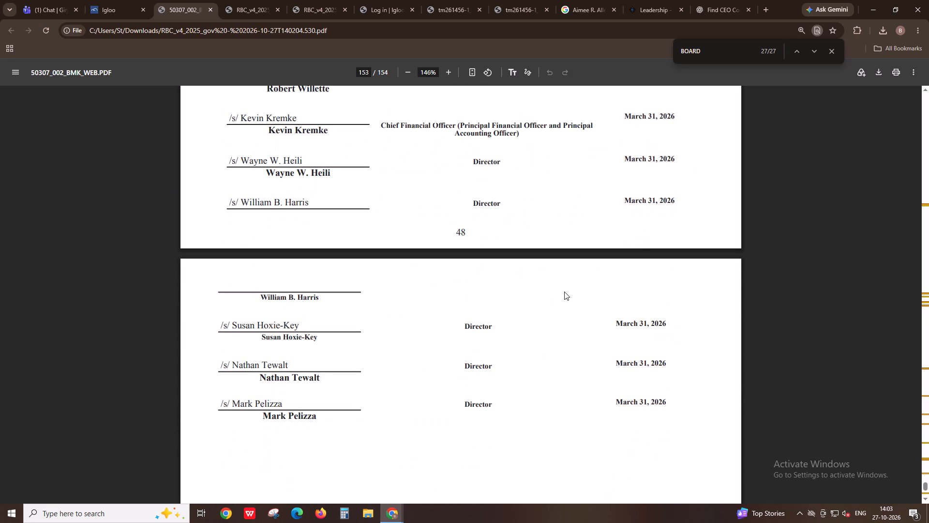
{"action": "key", "text": "alt+Tab"}
{"action": "key", "text": "alt+Tab"}
{"action": "left_click_drag", "start_coordinate": [256, 337], "coordinate": [331, 334]}
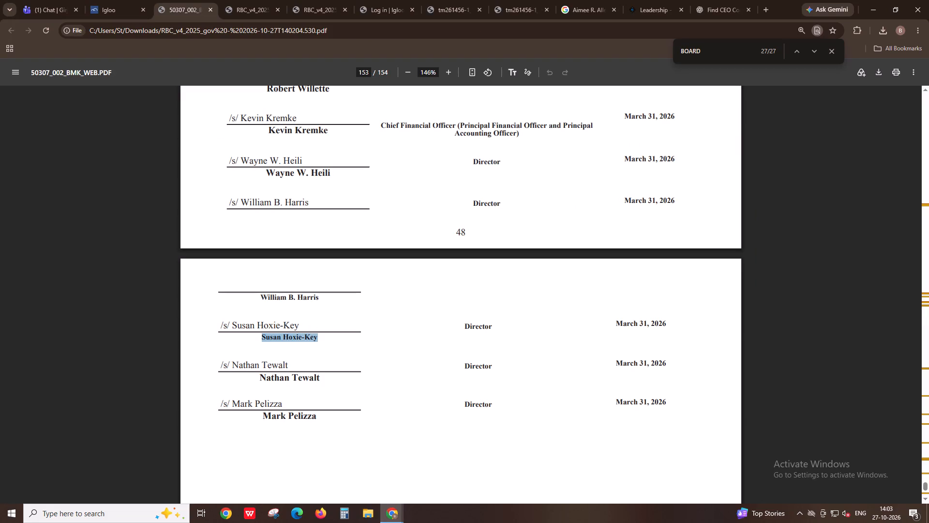
{"action": "left_click_drag", "start_coordinate": [261, 298], "coordinate": [328, 315]}
{"action": "left_click", "coordinate": [328, 315]}
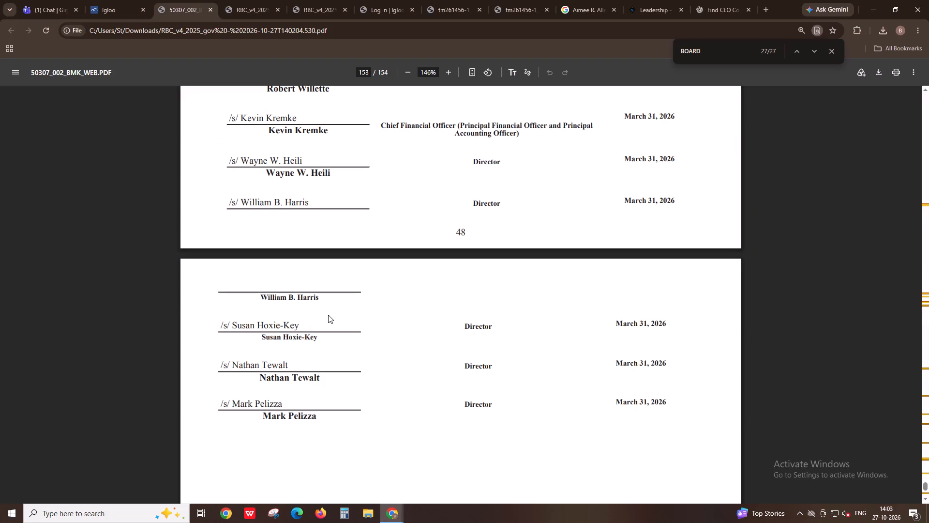
{"action": "scroll", "coordinate": [332, 242], "scroll_direction": "down", "scroll_amount": 1, "text": "ctrl"}
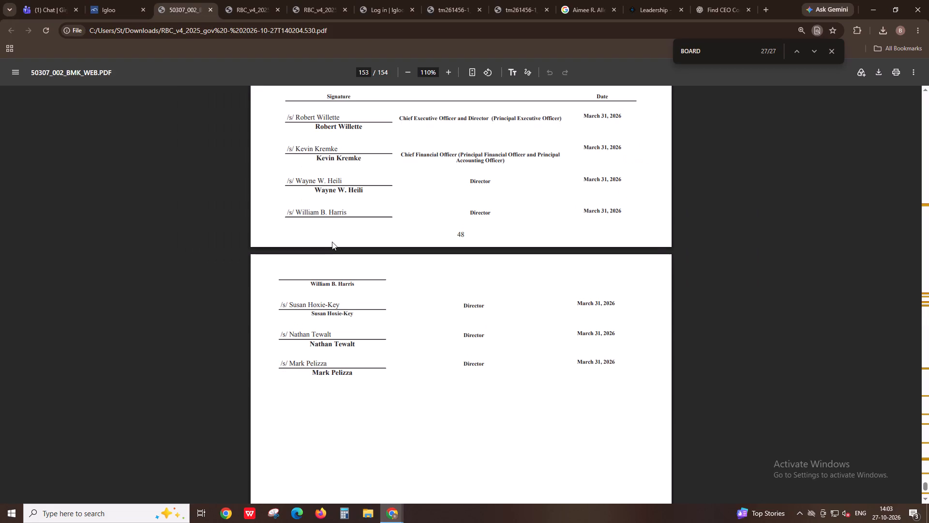
{"action": "scroll", "coordinate": [332, 242], "scroll_direction": "up", "scroll_amount": 1}
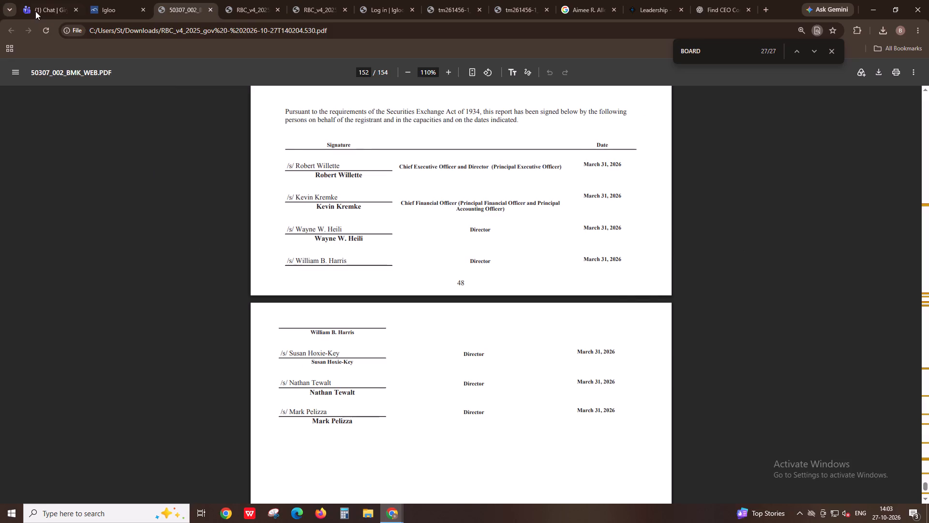
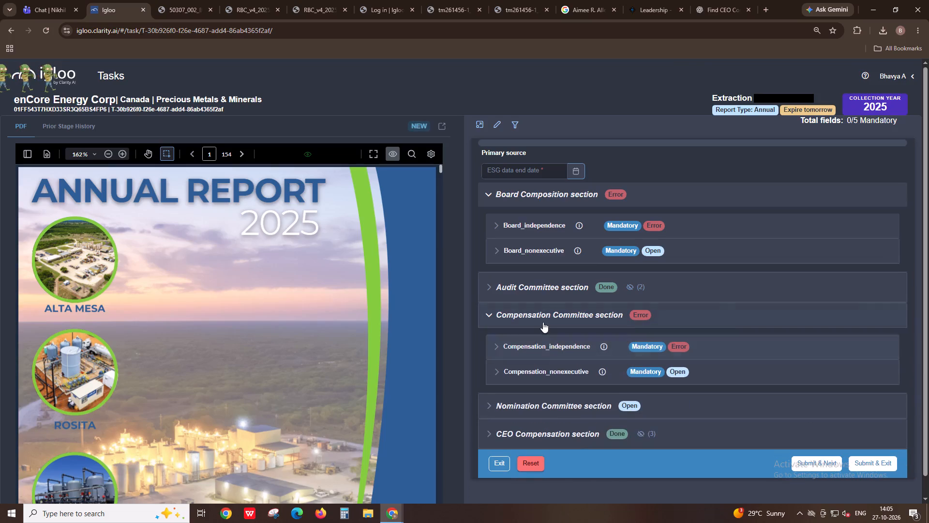
Collapse the Compensation Committee section and examine the mandatory Board_independence and Board_nonexecutive fields under Board Composition.
{"action": "left_click", "coordinate": [543, 322]}
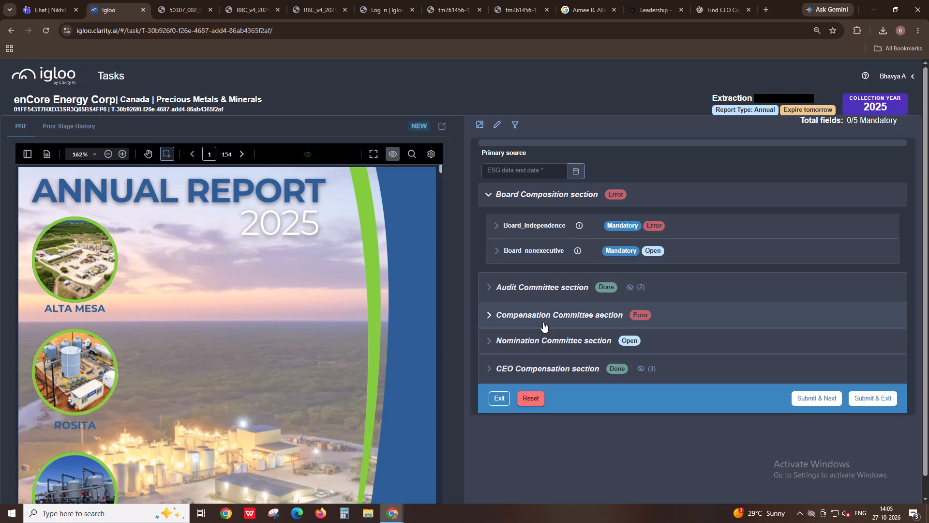
{"action": "left_click", "coordinate": [572, 220]}
{"action": "left_click", "coordinate": [548, 351]}
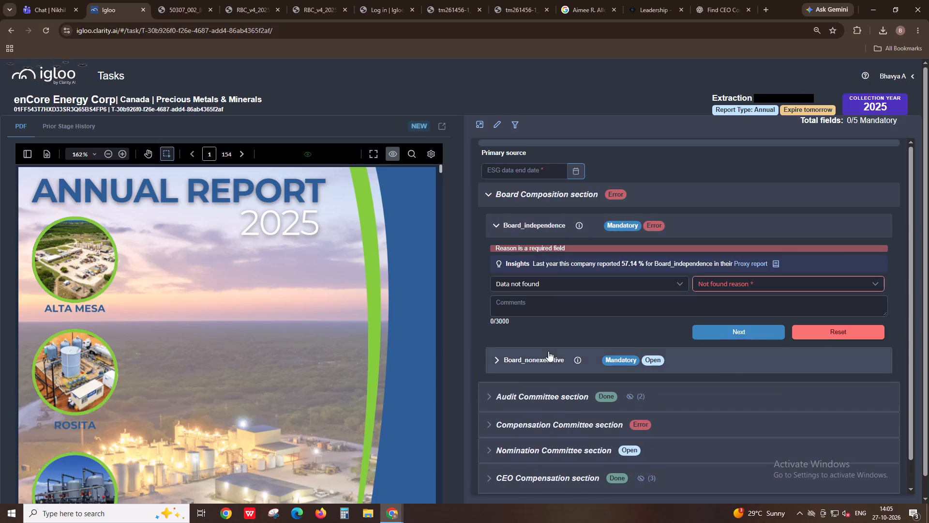
Return to the annual report PDF and recheck the directors in the Form 10-K signature table and the preceding exhibit list.
{"action": "left_click", "coordinate": [198, 0]}
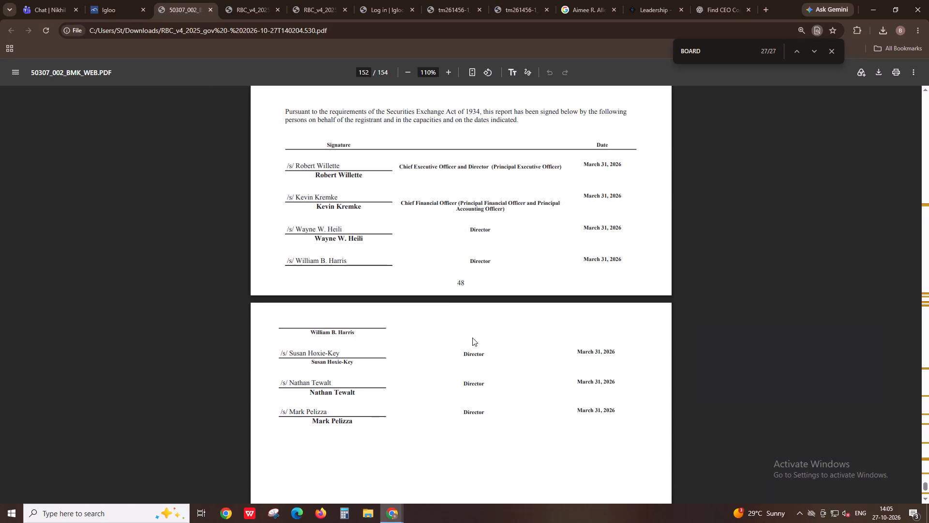
{"action": "scroll", "coordinate": [391, 316], "scroll_direction": "up", "scroll_amount": 12}
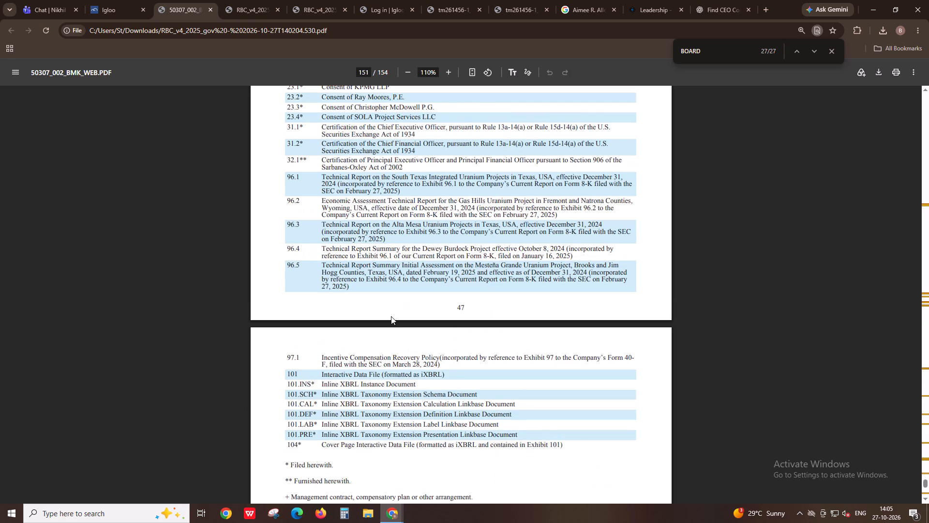
{"action": "scroll", "coordinate": [391, 316], "scroll_direction": "up", "scroll_amount": 7}
{"action": "scroll", "coordinate": [391, 316], "scroll_direction": "down", "scroll_amount": 19}
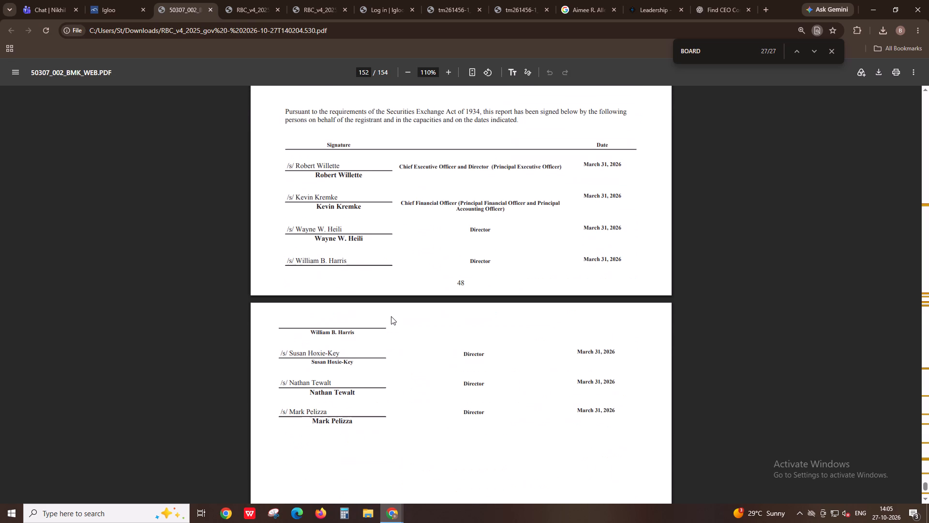
{"action": "scroll", "coordinate": [391, 316], "scroll_direction": "up", "scroll_amount": 1}
{"action": "scroll", "coordinate": [391, 316], "scroll_direction": "down", "scroll_amount": 1}
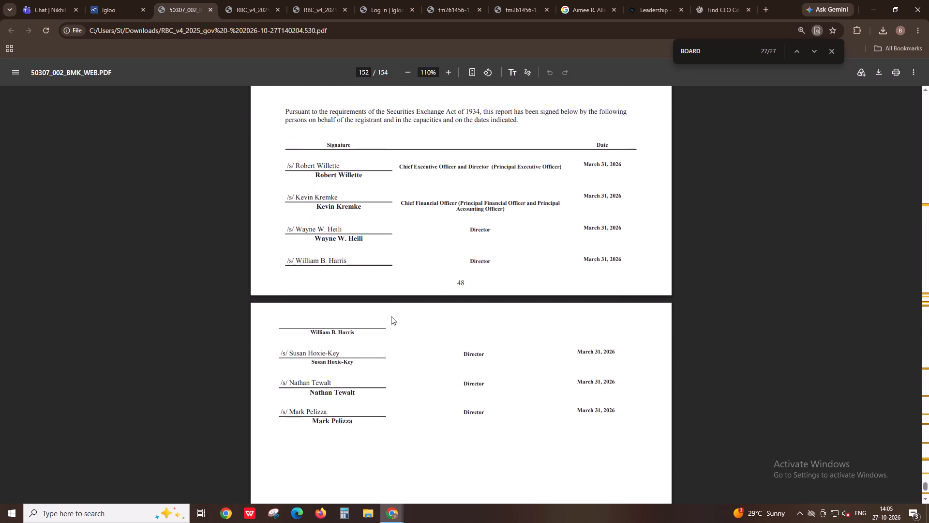
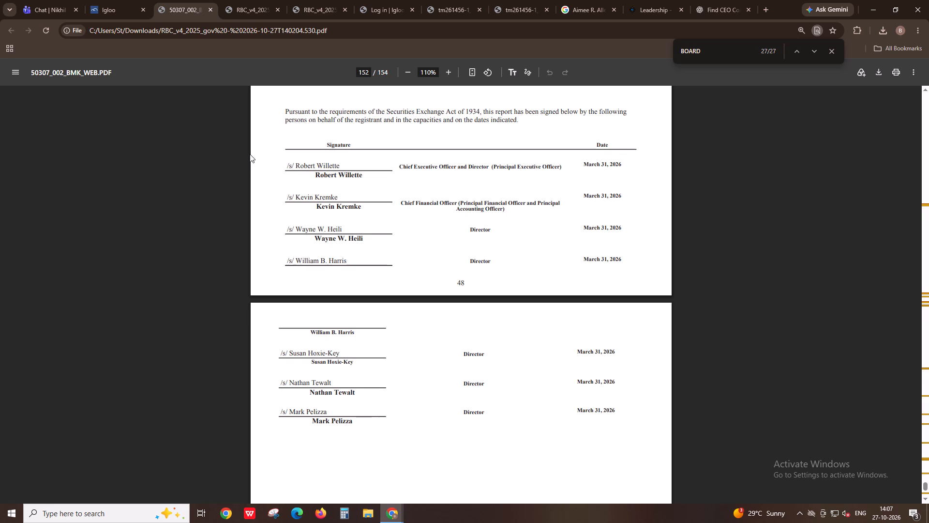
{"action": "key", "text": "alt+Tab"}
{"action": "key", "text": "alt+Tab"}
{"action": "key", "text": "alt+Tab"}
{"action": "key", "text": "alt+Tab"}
Highlight the last three director entries in the Form 10-K signature table one by one to check them.
{"action": "left_click_drag", "start_coordinate": [351, 424], "coordinate": [277, 411]}
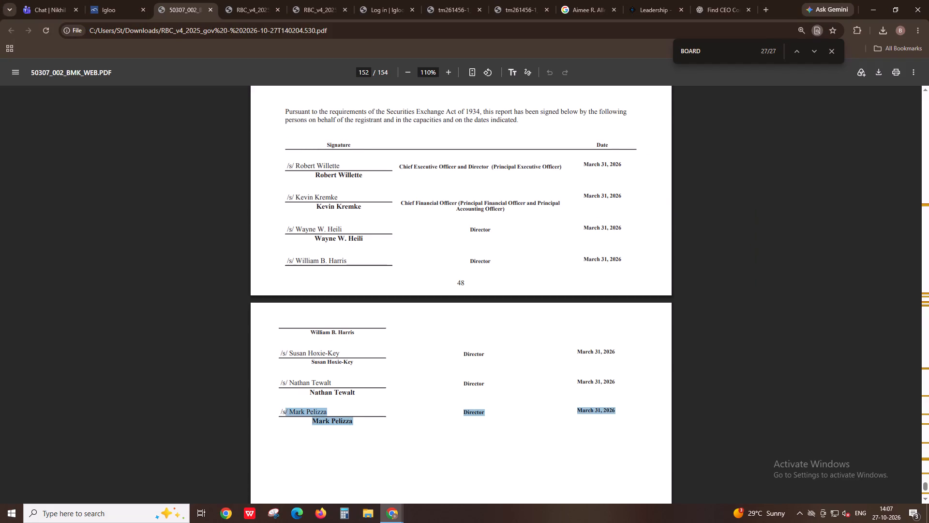
{"action": "left_click_drag", "start_coordinate": [277, 411], "coordinate": [274, 411]}
{"action": "left_click_drag", "start_coordinate": [357, 396], "coordinate": [270, 385]}
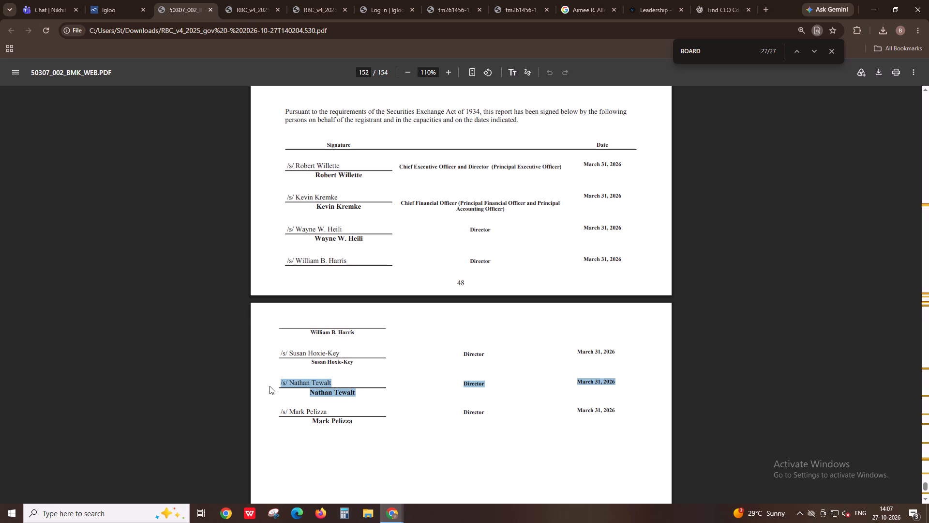
{"action": "left_click_drag", "start_coordinate": [352, 361], "coordinate": [270, 351]}
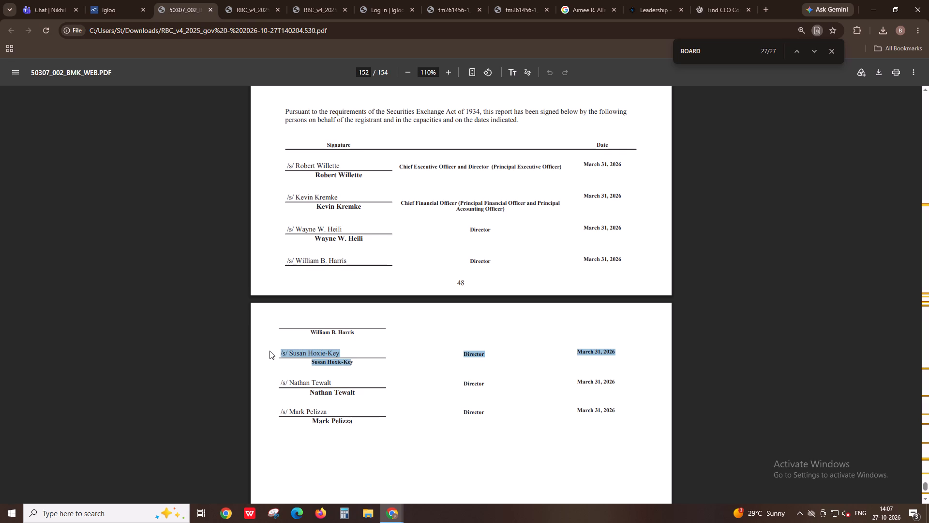
{"action": "left_click", "coordinate": [270, 351]}
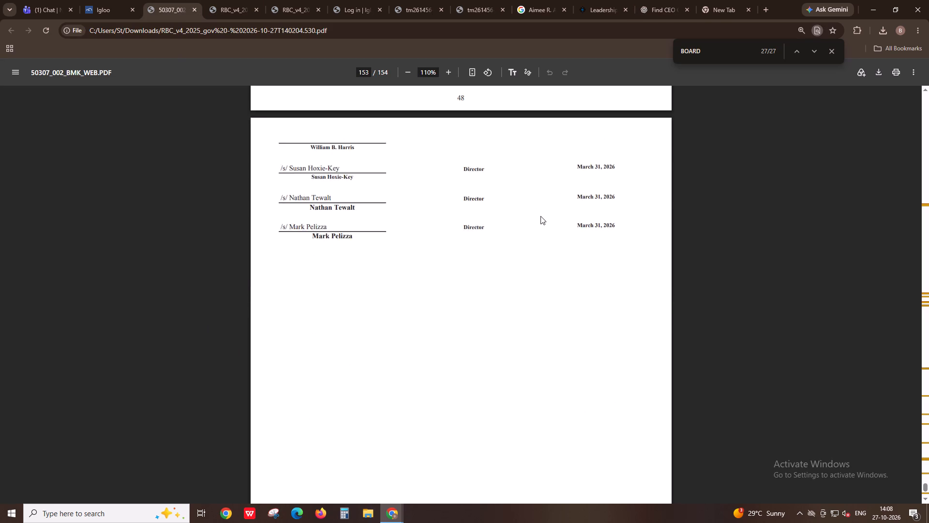
{"action": "scroll", "coordinate": [540, 216], "scroll_direction": "down", "scroll_amount": 12}
{"action": "scroll", "coordinate": [540, 216], "scroll_direction": "up", "scroll_amount": 1}
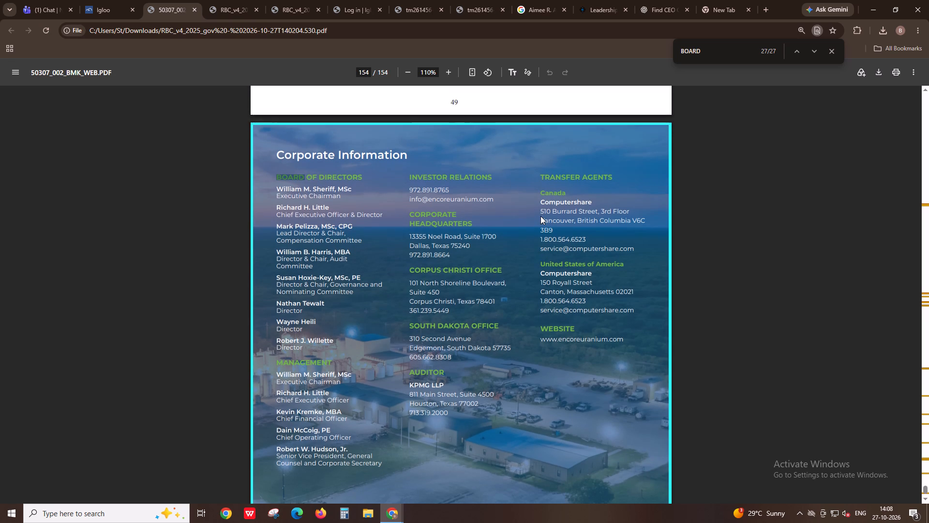
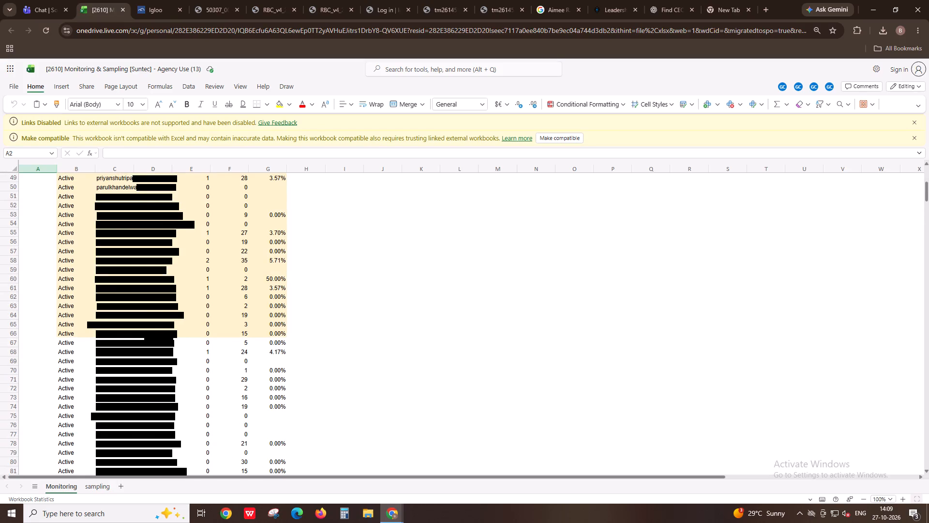
Examine the analyst performance table and the errors-per-field results on the Monitoring sheet of the [2610] Monitoring & Sampling workbook.
{"action": "scroll", "coordinate": [215, 339], "scroll_direction": "up", "scroll_amount": 7}
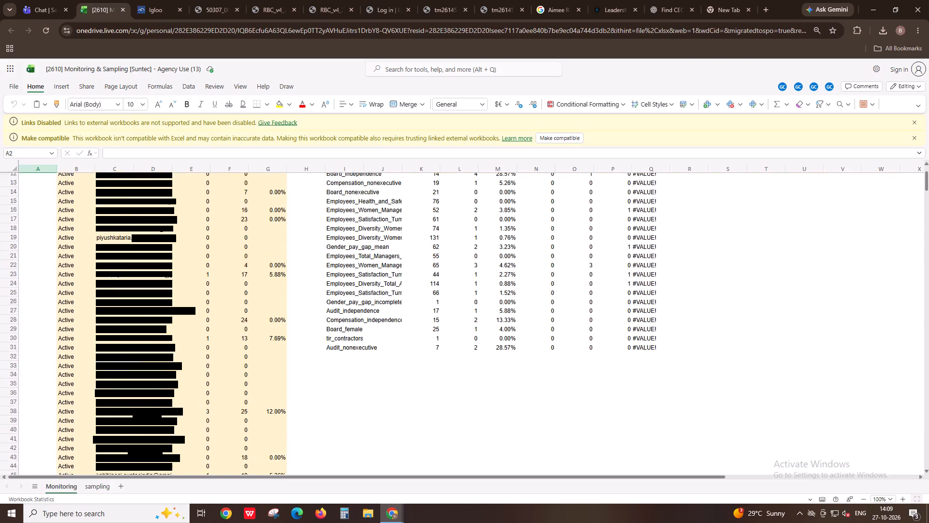
{"action": "scroll", "coordinate": [215, 339], "scroll_direction": "down", "scroll_amount": 2}
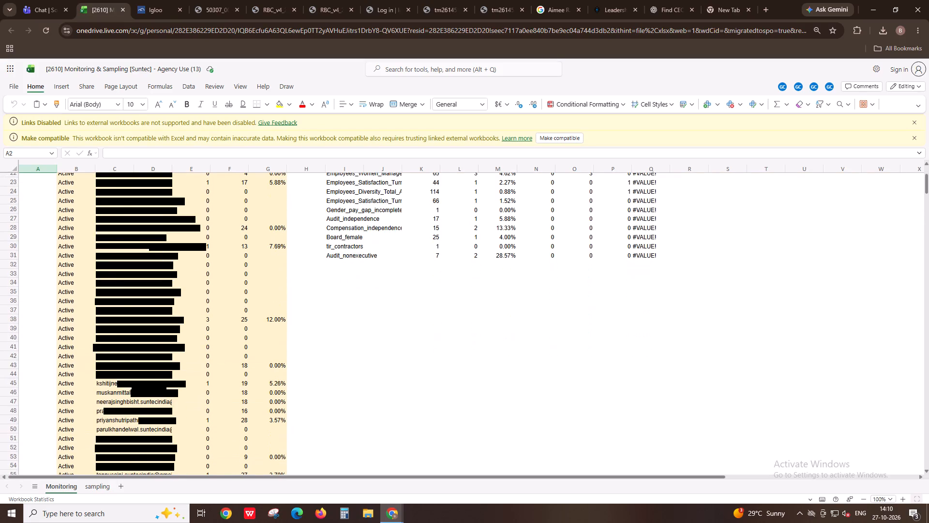
{"action": "scroll", "coordinate": [215, 339], "scroll_direction": "down", "scroll_amount": 3}
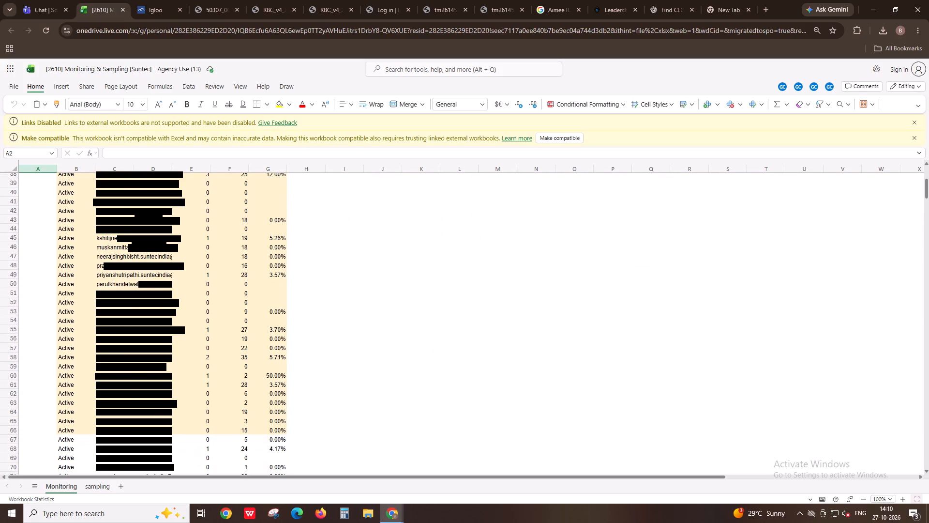
{"action": "scroll", "coordinate": [215, 339], "scroll_direction": "up", "scroll_amount": 14}
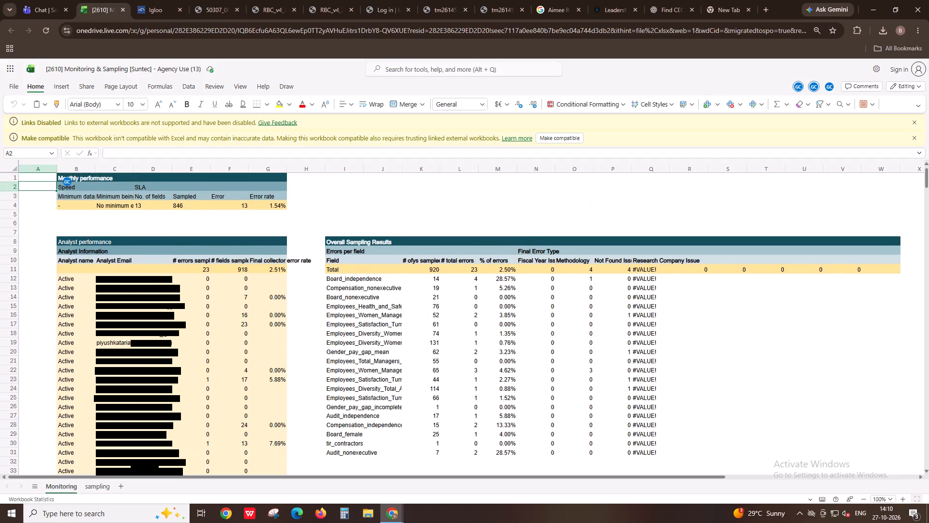
{"action": "scroll", "coordinate": [215, 339], "scroll_direction": "down", "scroll_amount": 6}
{"action": "scroll", "coordinate": [215, 339], "scroll_direction": "up", "scroll_amount": 1}
{"action": "scroll", "coordinate": [215, 339], "scroll_direction": "down", "scroll_amount": 6}
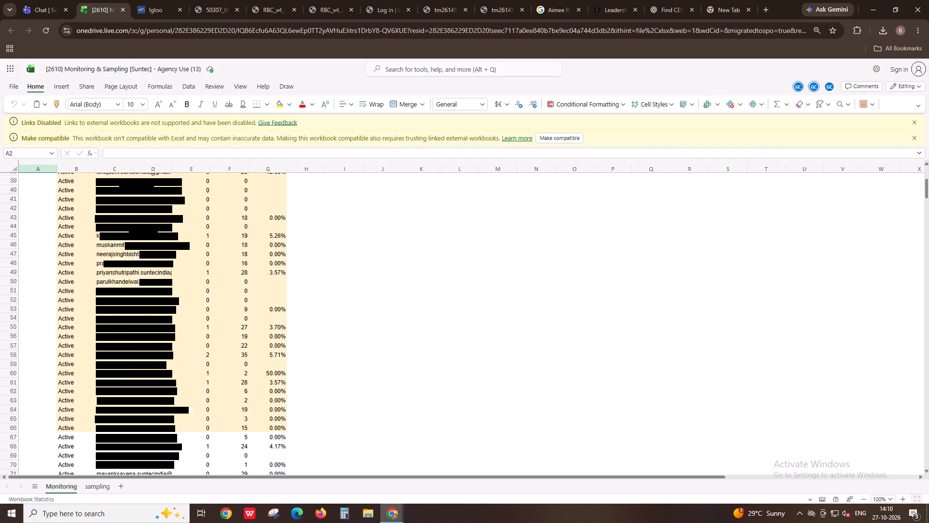
{"action": "scroll", "coordinate": [215, 339], "scroll_direction": "down", "scroll_amount": 9}
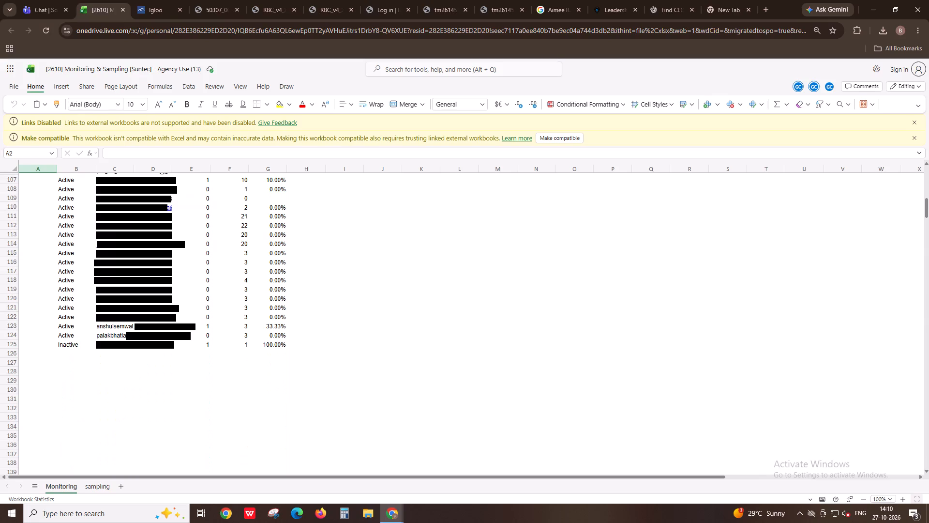
{"action": "scroll", "coordinate": [215, 339], "scroll_direction": "up", "scroll_amount": 5}
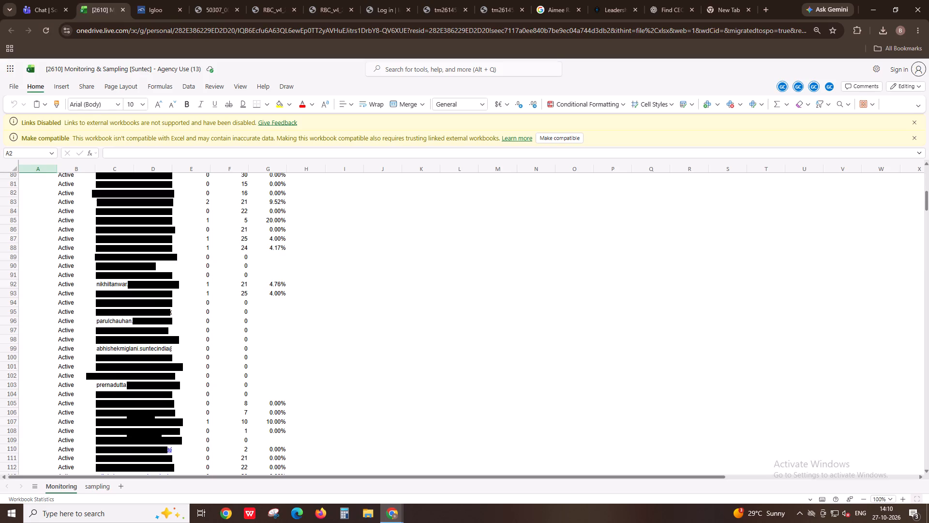
{"action": "scroll", "coordinate": [215, 339], "scroll_direction": "up", "scroll_amount": 3}
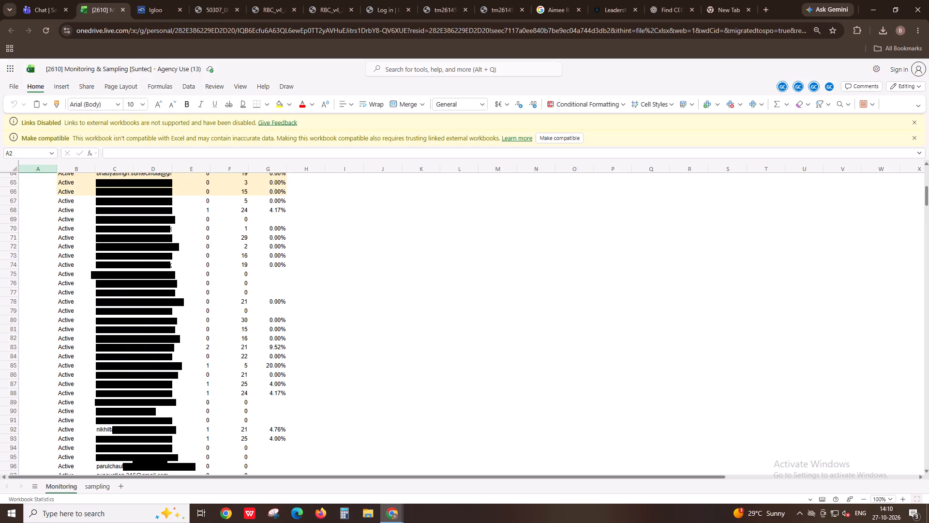
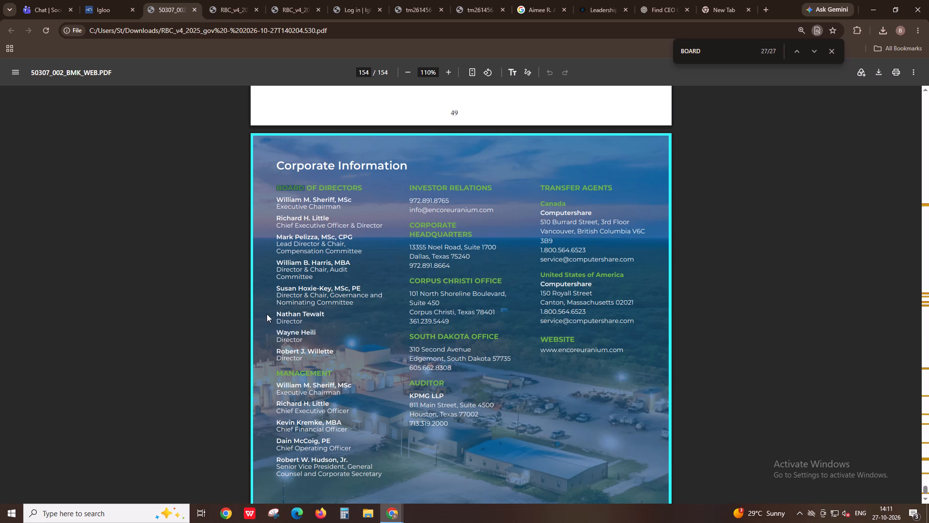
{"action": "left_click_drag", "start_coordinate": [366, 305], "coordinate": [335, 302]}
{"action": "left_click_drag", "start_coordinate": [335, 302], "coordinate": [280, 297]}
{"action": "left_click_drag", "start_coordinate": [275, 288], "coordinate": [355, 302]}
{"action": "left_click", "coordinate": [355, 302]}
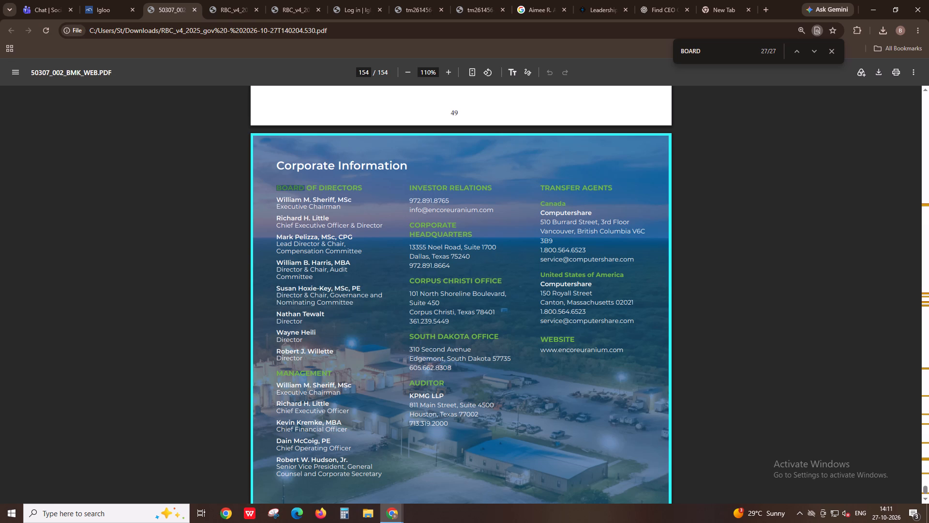
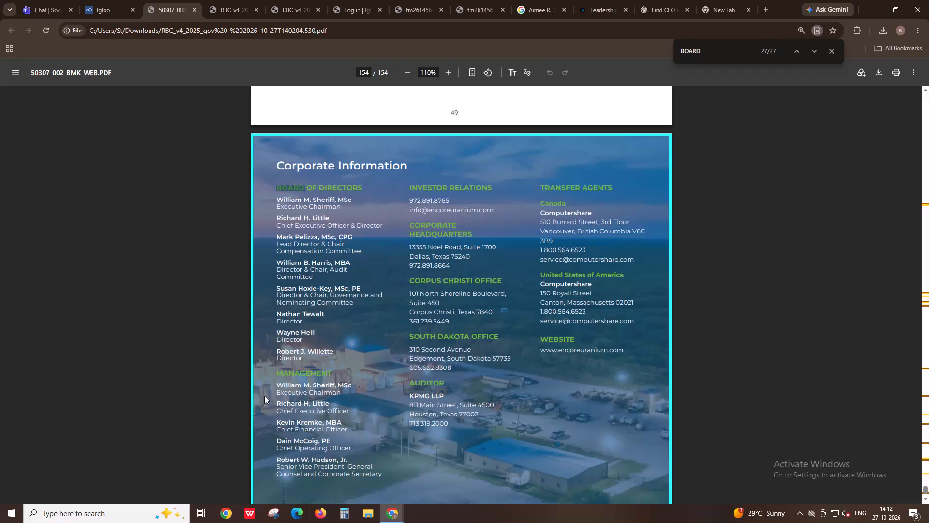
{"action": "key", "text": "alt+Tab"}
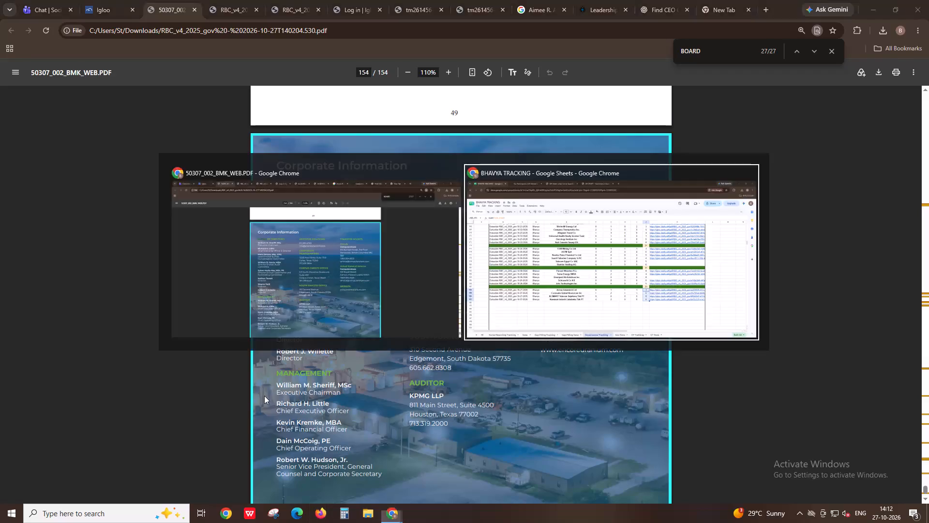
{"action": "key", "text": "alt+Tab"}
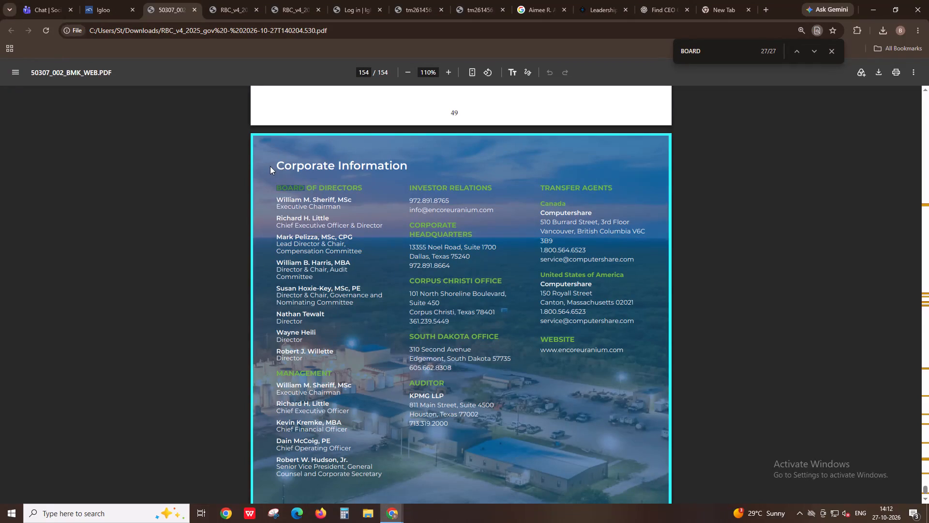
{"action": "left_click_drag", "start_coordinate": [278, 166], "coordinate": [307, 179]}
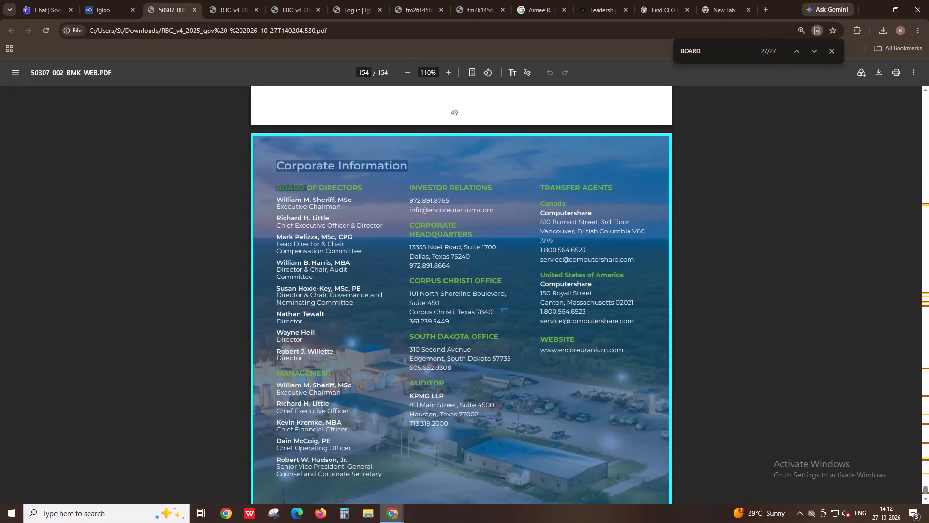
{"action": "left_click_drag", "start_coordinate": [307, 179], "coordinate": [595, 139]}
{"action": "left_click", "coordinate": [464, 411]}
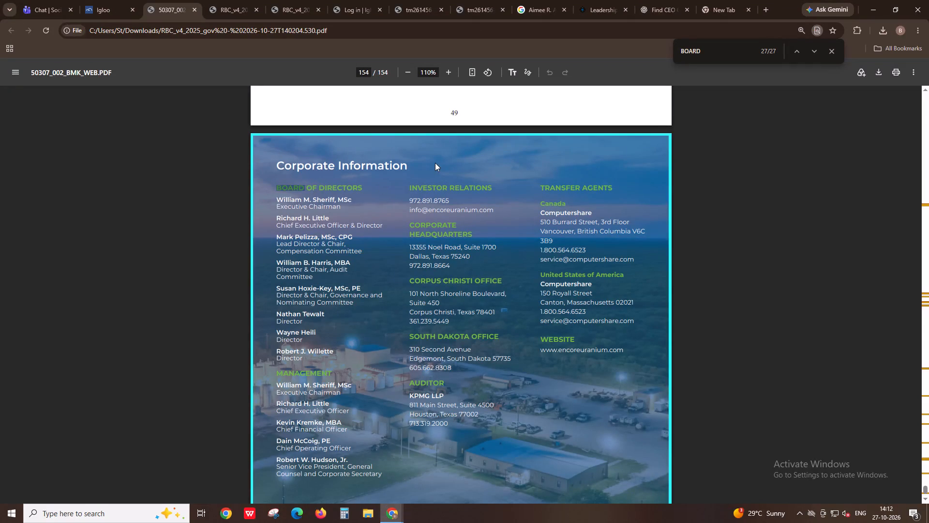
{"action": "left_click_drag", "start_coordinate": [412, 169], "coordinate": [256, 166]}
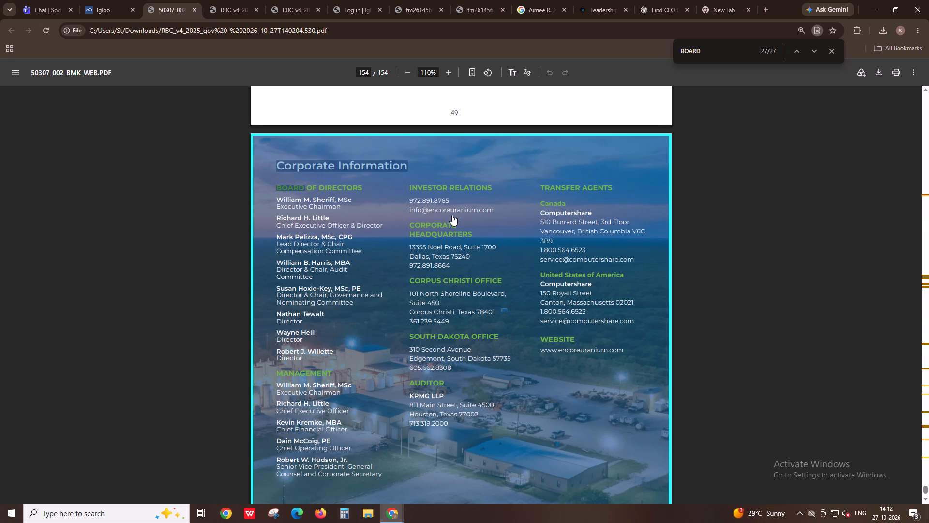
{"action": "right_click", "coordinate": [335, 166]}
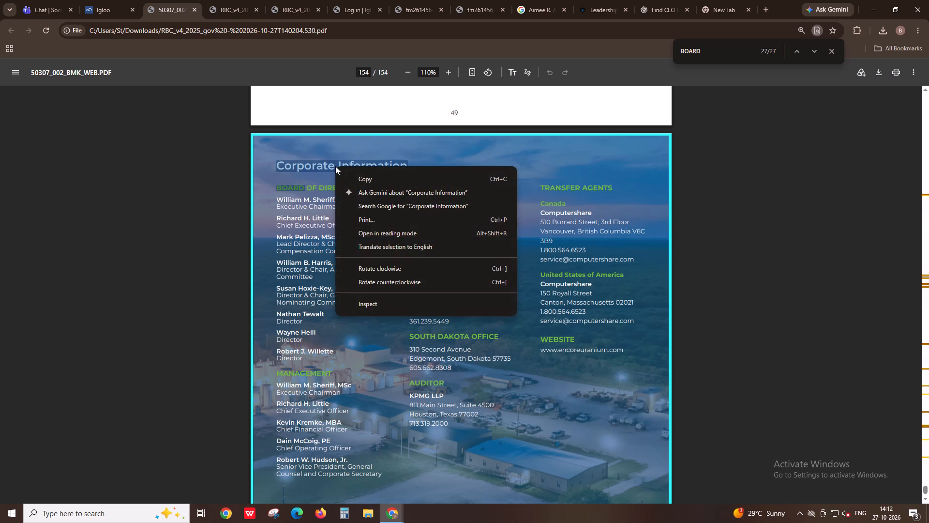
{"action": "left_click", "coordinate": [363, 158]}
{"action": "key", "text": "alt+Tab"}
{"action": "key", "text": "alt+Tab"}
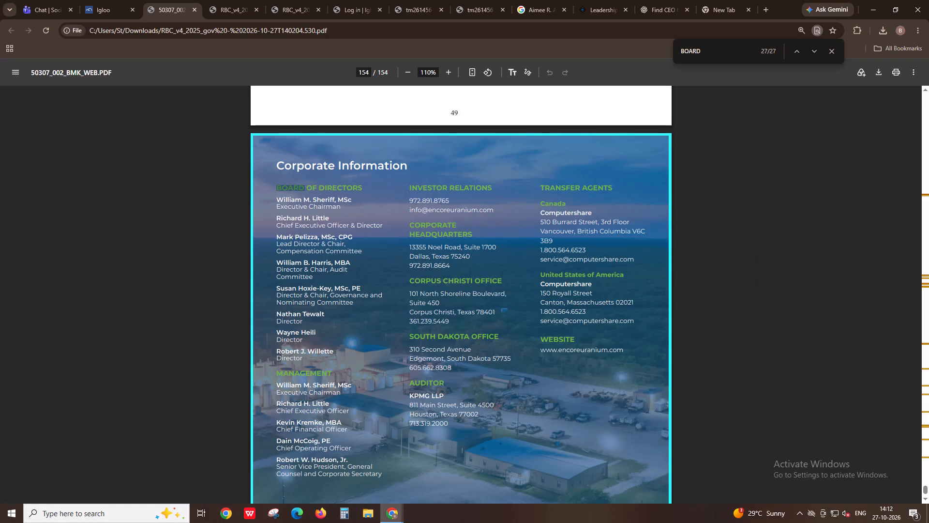
In the Igloo task, give Board_independence the reason "Data not found in reports" and the comment "There is no mention of this field in the report.".
{"action": "left_click", "coordinate": [86, 0]}
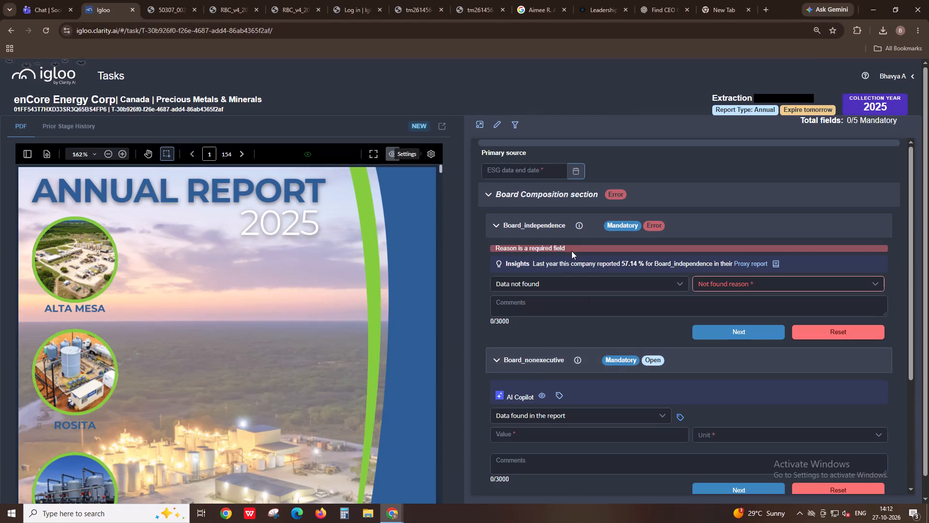
{"action": "left_click", "coordinate": [725, 286]}
{"action": "left_click", "coordinate": [735, 310]}
{"action": "left_click", "coordinate": [655, 283]}
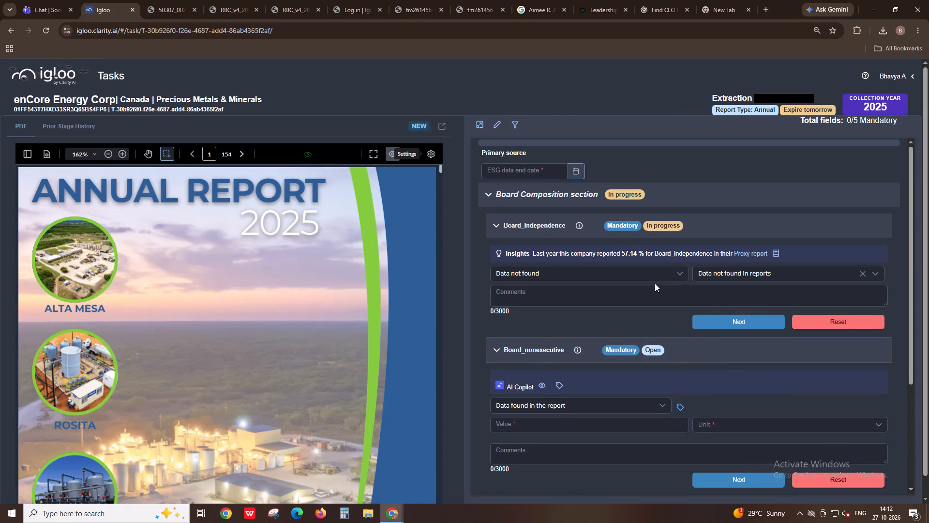
{"action": "left_click", "coordinate": [639, 298]}
{"action": "type", "text": "There is n"}
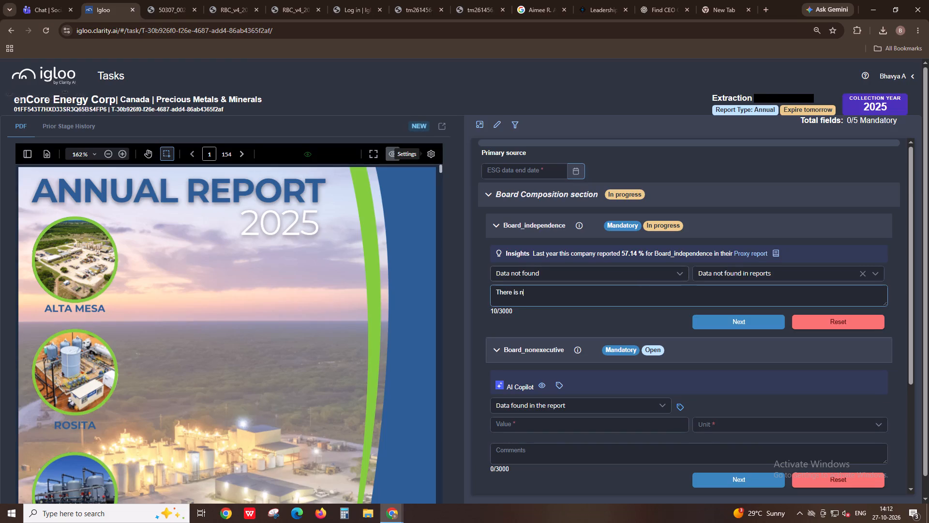
{"action": "key", "text": "space"}
{"action": "key", "text": "BackSpace"}
{"action": "type", "text": "o mention of ths fie"}
{"action": "type", "text": "ld in the report."}
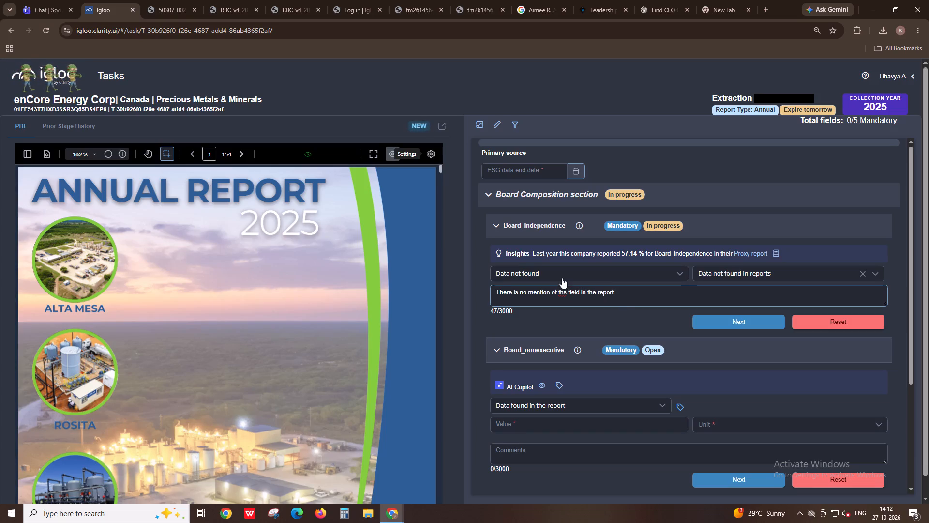
{"action": "left_click", "coordinate": [565, 294]}
{"action": "key", "text": "i"}
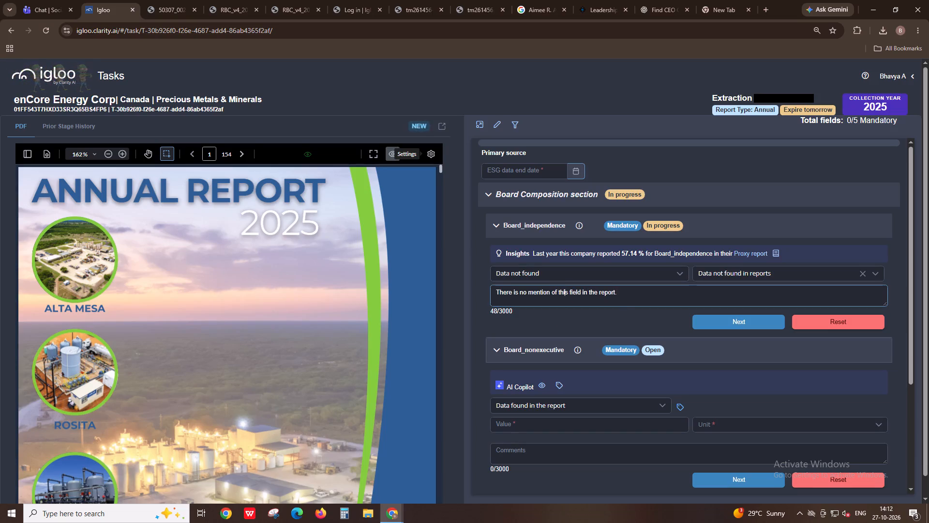
Check last year's collection details for Board_independence, and complete the field.
{"action": "left_click", "coordinate": [771, 249]}
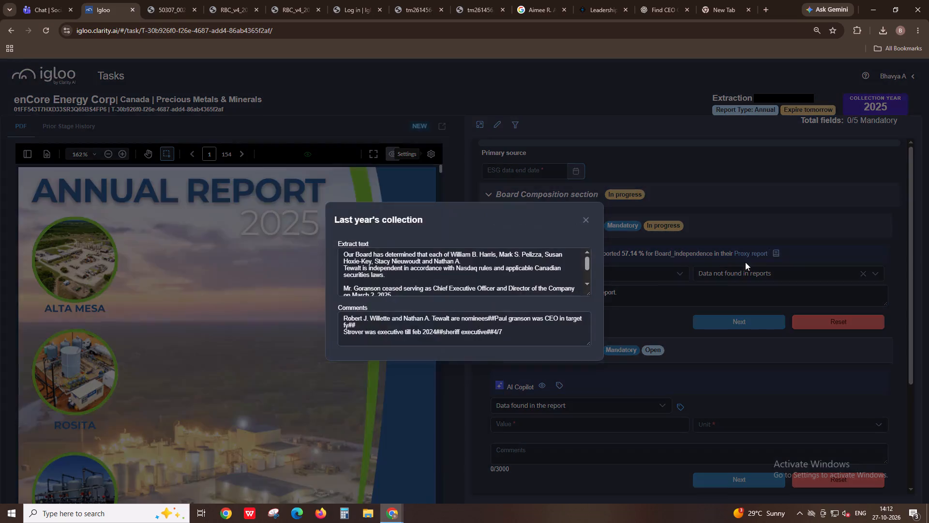
{"action": "left_click", "coordinate": [584, 217]}
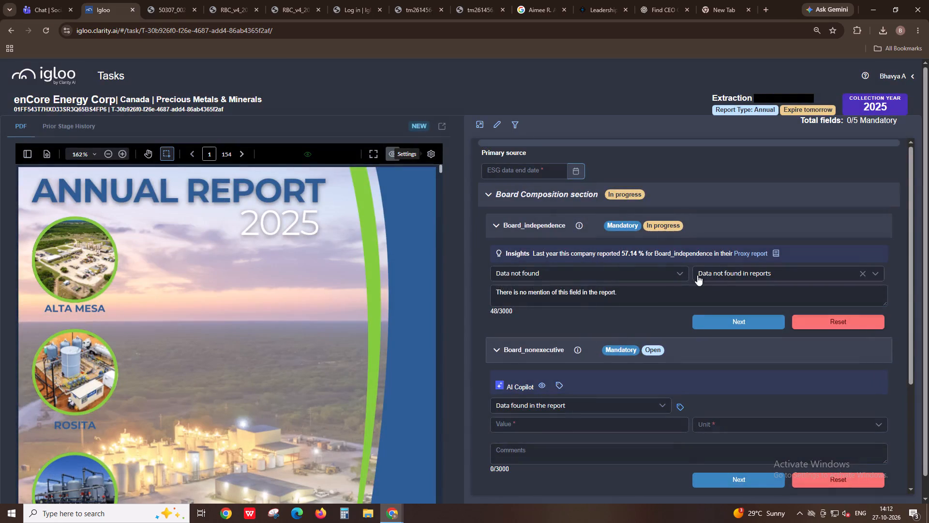
{"action": "left_click", "coordinate": [708, 312]}
{"action": "left_click", "coordinate": [708, 328]}
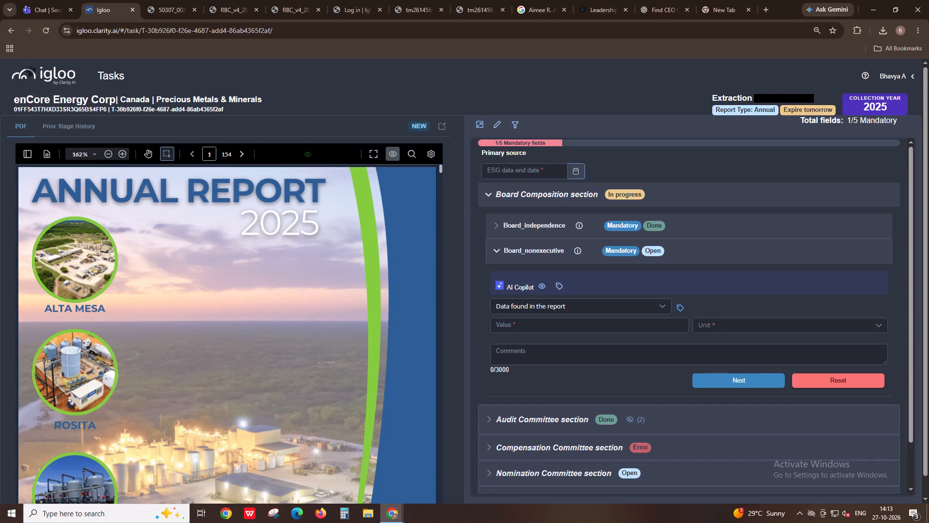
Collapse the Board Composition section and expand the Nomination Committee section.
{"action": "key", "text": "alt+Tab"}
{"action": "key", "text": "alt+Tab"}
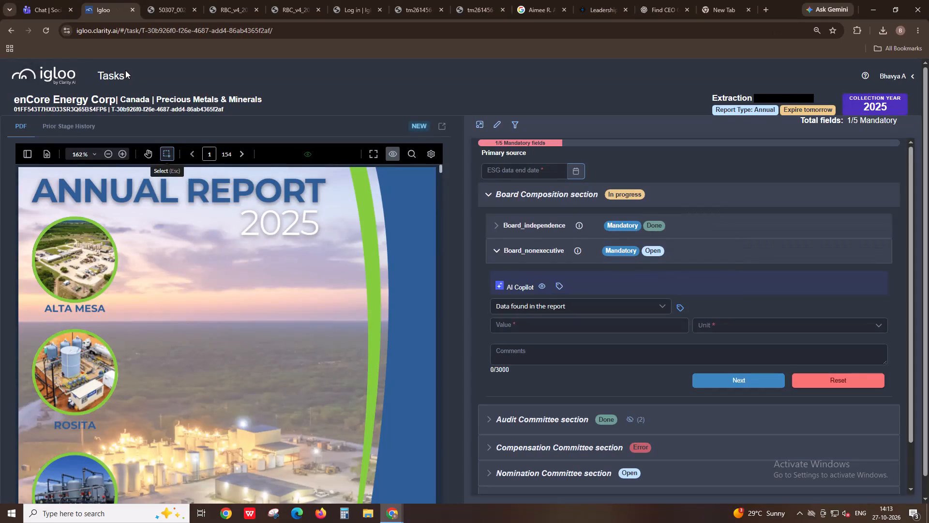
{"action": "left_click", "coordinate": [578, 186]}
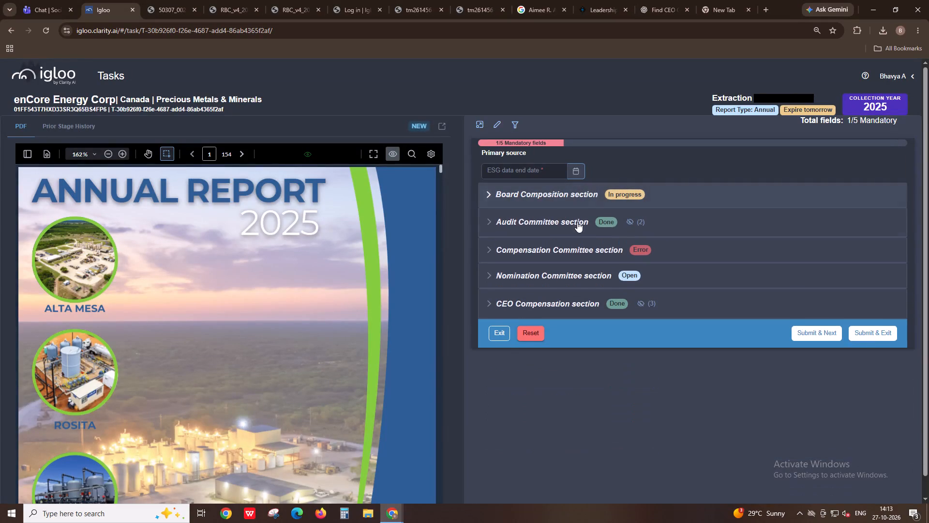
{"action": "double_click", "coordinate": [577, 223]}
{"action": "left_click", "coordinate": [572, 263]}
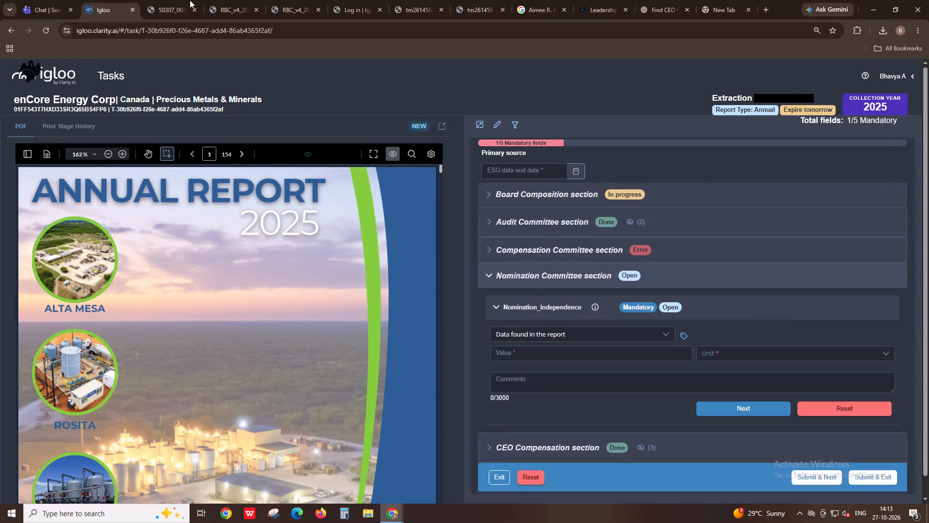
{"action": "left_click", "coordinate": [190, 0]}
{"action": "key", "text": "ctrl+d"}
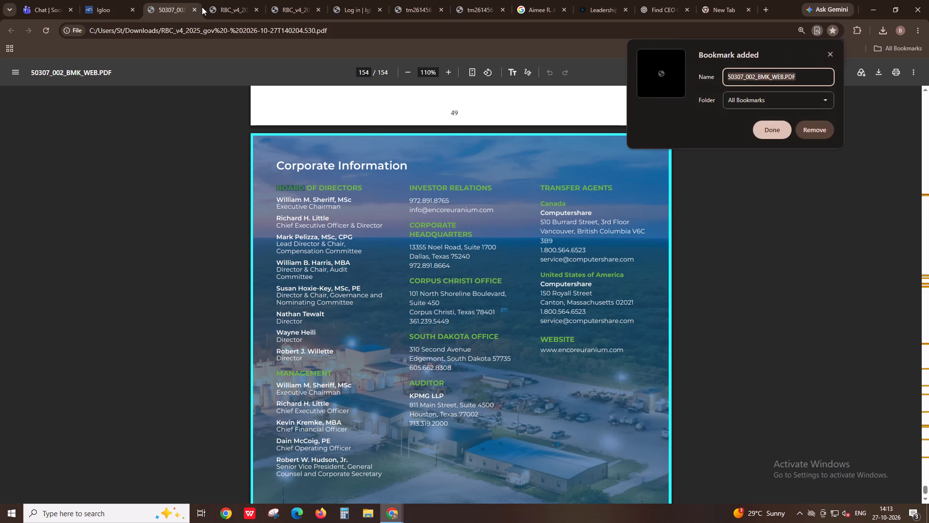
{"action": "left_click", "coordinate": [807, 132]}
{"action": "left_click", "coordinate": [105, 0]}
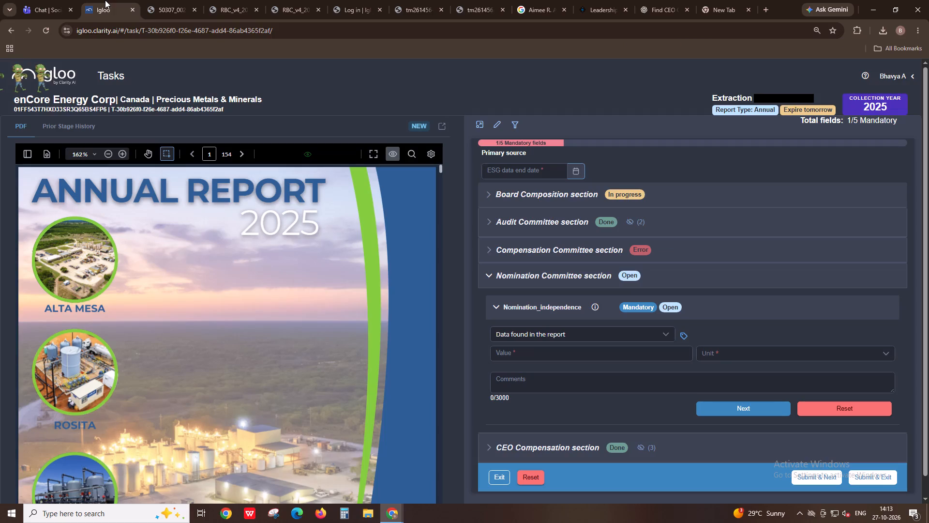
Search the enCore annual report PDF for "nomination", and for the shortened term "nominati".
{"action": "left_click", "coordinate": [165, 0]}
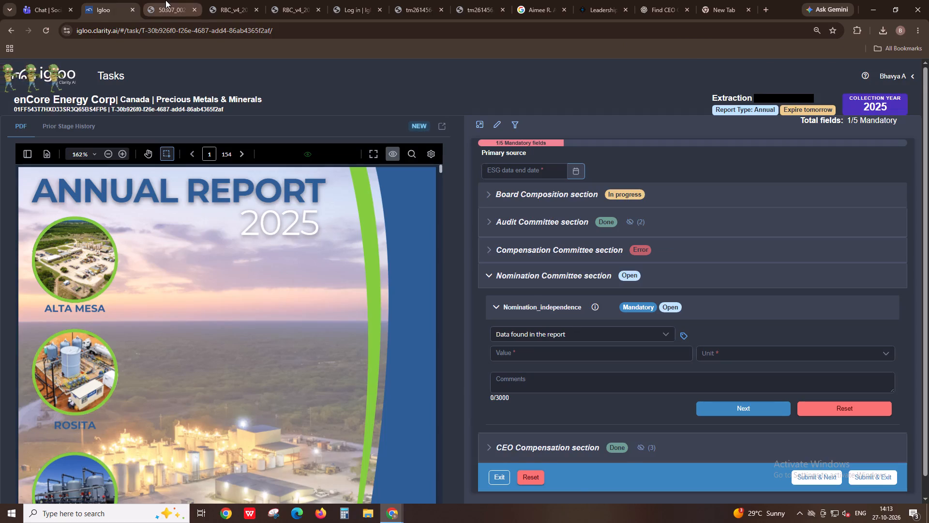
{"action": "key", "text": "ctrl+f"}
{"action": "type", "text": "nomination"}
{"action": "key", "text": "space"}
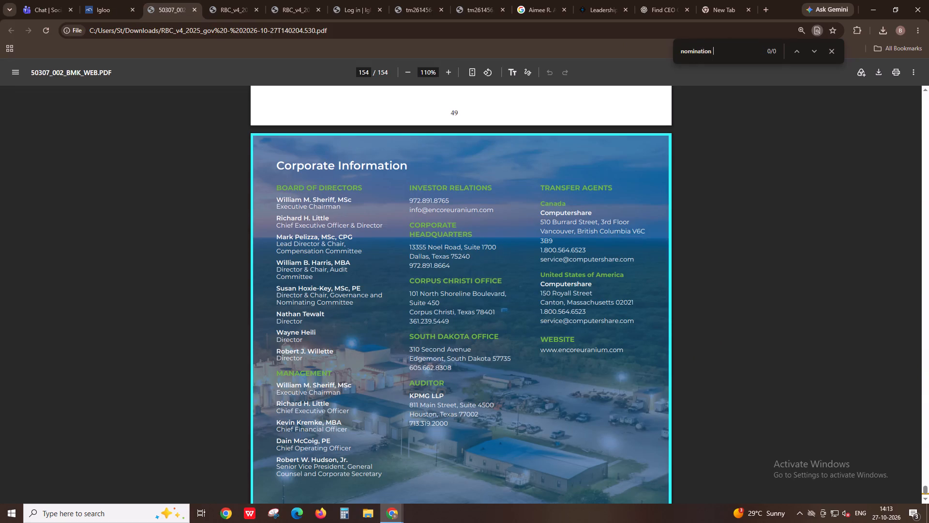
{"action": "key", "text": "Return"}
{"action": "key", "text": "Return"}
{"action": "key", "text": "Return"}
{"action": "key", "text": "Return"}
{"action": "key", "text": "BackSpace"}
{"action": "key", "text": "Return"}
{"action": "key", "text": "Return"}
{"action": "key", "text": "Return"}
{"action": "key", "text": "Return"}
{"action": "key", "text": "Return"}
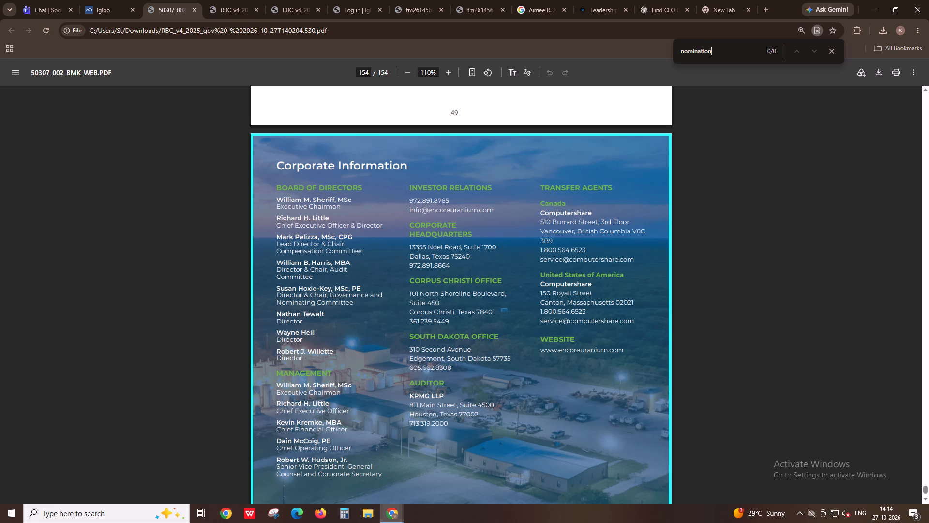
{"action": "key", "text": "BackSpace"}
{"action": "key", "text": "BackSpace"}
{"action": "key", "text": "Return"}
{"action": "key", "text": "ctrl+f"}
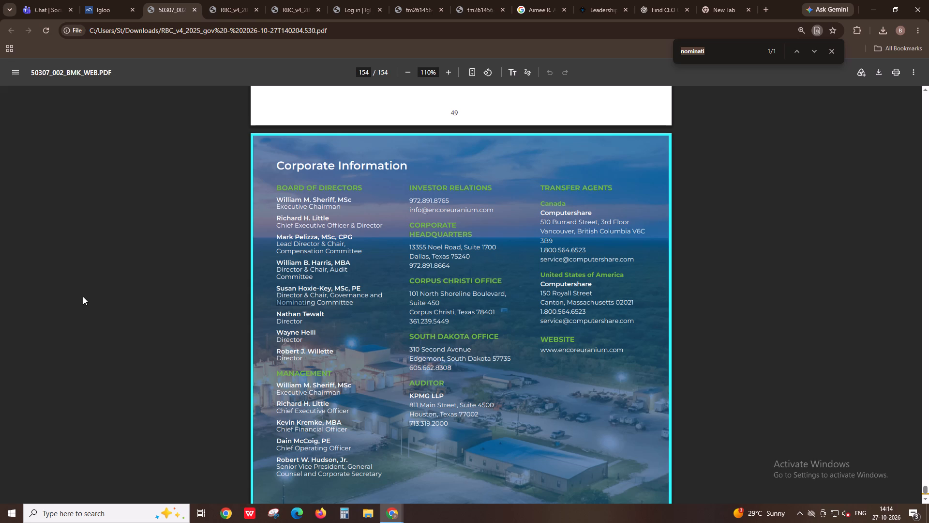
{"action": "left_click", "coordinate": [235, 0]}
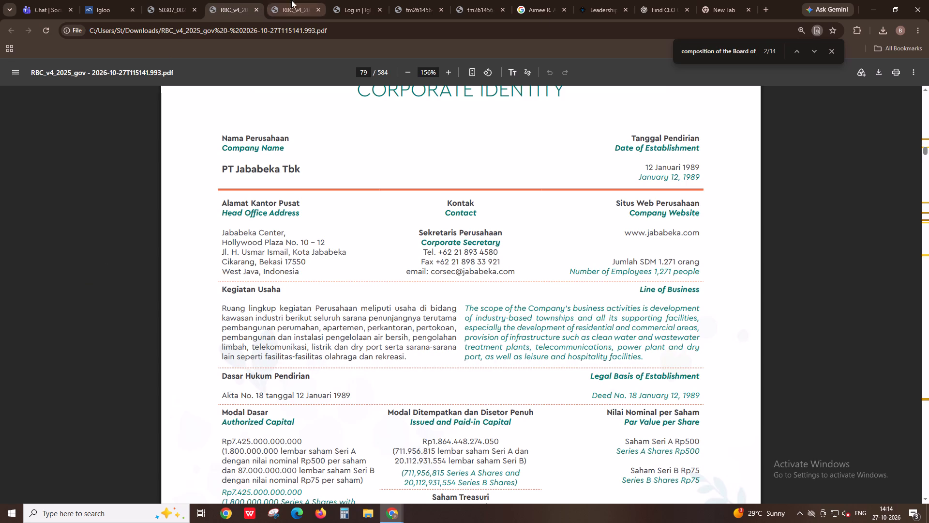
{"action": "left_click", "coordinate": [156, 0]}
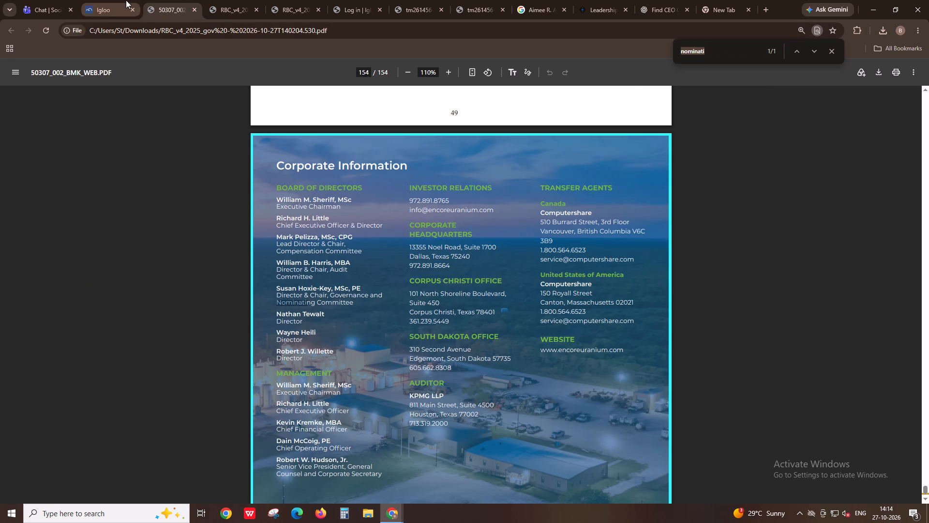
In Igloo, set Nomination_independence to Data not found, reason "Data not found in reports", with the comment "There is no mention of this field in the report.".
{"action": "left_click", "coordinate": [126, 0]}
{"action": "left_click", "coordinate": [573, 333]}
{"action": "left_click", "coordinate": [567, 372]}
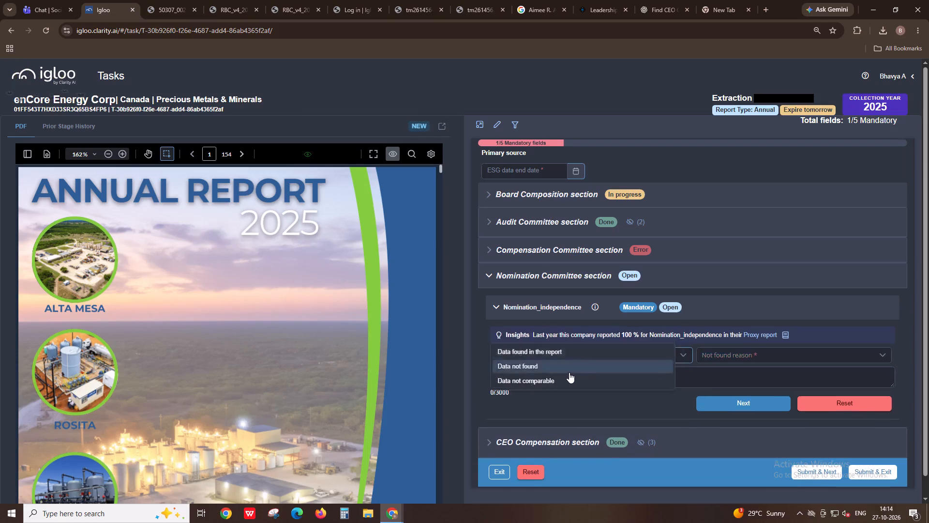
{"action": "left_click", "coordinate": [766, 360]}
{"action": "left_click", "coordinate": [710, 400]}
{"action": "left_click", "coordinate": [650, 386]}
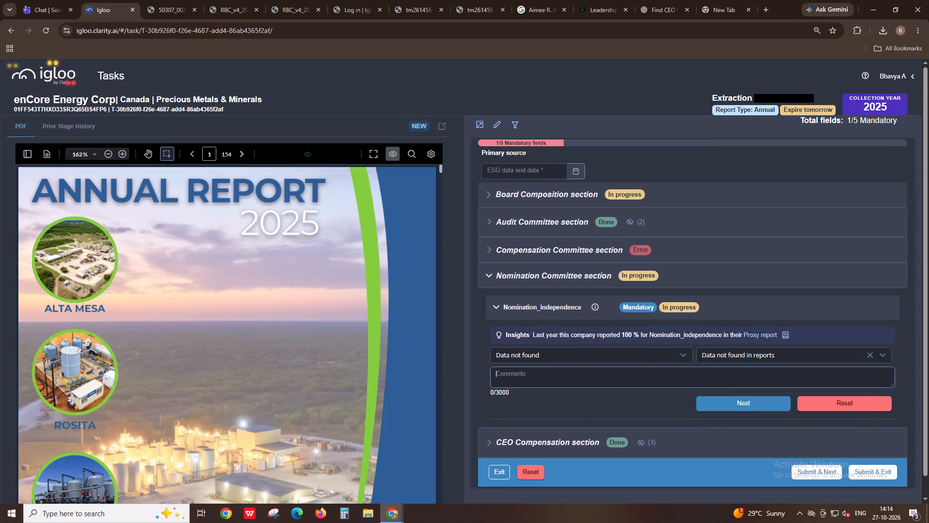
{"action": "type", "text": "Thee"}
{"action": "key", "text": "BackSpace"}
{"action": "type", "text": "re i s"}
{"action": "key", "text": "BackSpace"}
{"action": "key", "text": "BackSpace"}
{"action": "type", "text": "s no menton"}
{"action": "key", "text": "BackSpace"}
{"action": "key", "text": "BackSpace"}
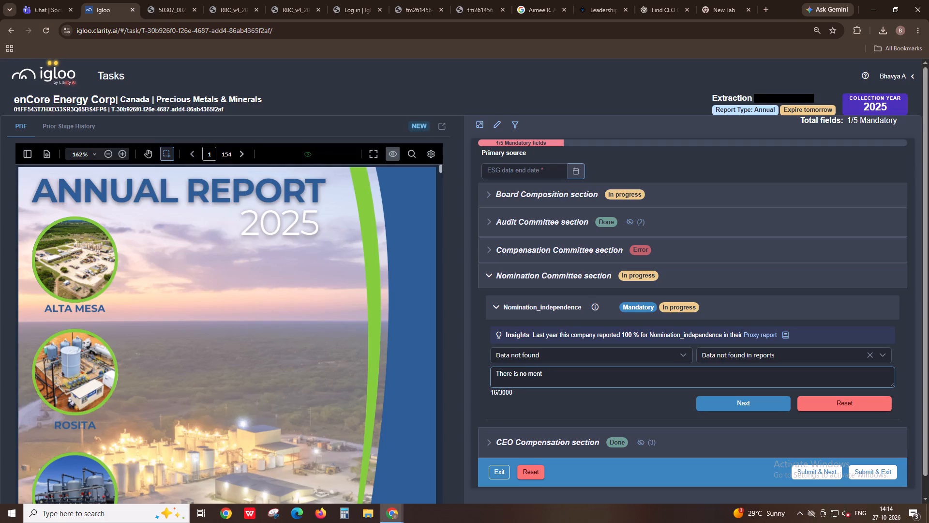
{"action": "type", "text": "ion"}
{"action": "key", "text": "space"}
{"action": "type", "text": "of this field in the report."}
Copy the full Nomination_independence comment text.
{"action": "key", "text": "ctrl+a"}
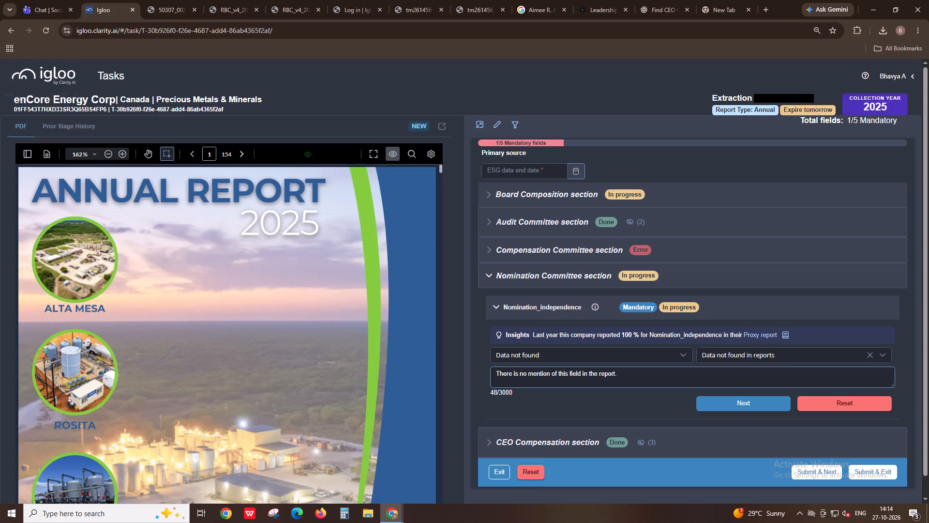
{"action": "key", "text": "ctrl+c"}
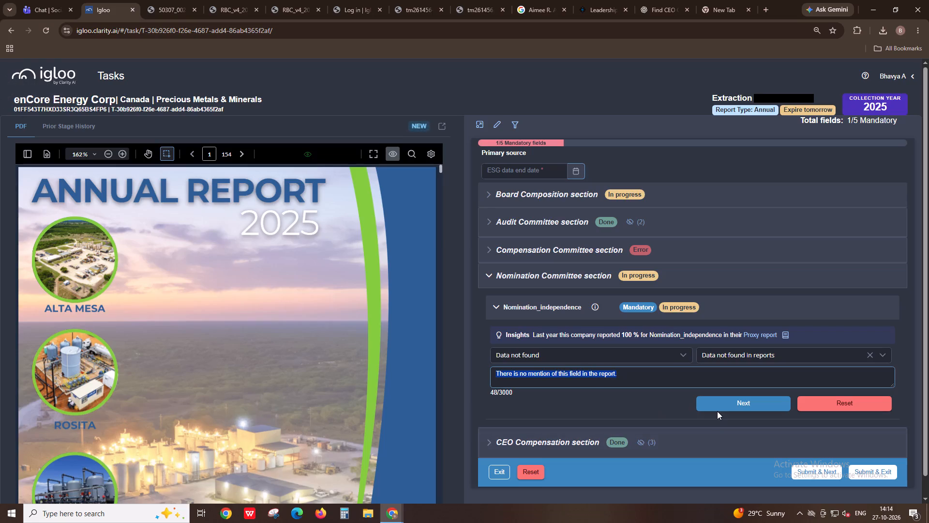
Finish the Nomination_independence field and advance past it.
{"action": "left_click", "coordinate": [717, 411]}
{"action": "left_click", "coordinate": [747, 400]}
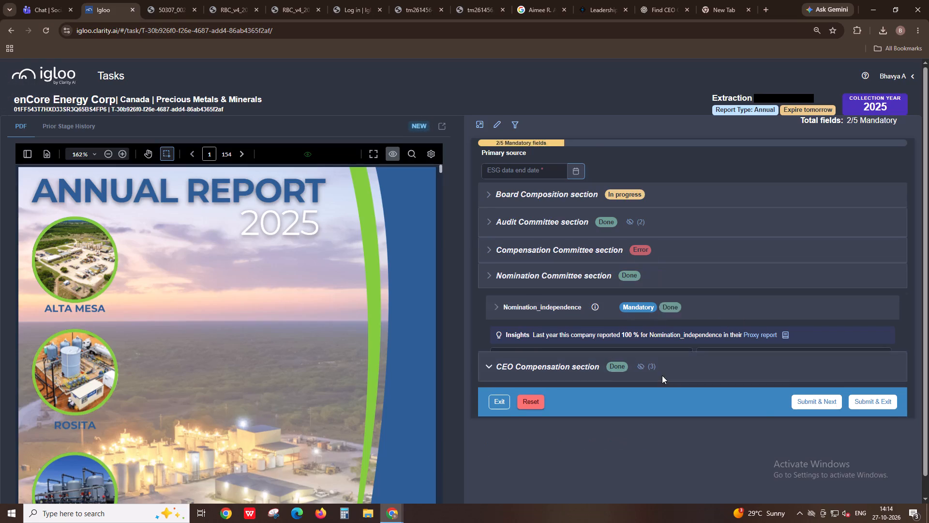
In the Compensation Committee section, complete Compensation_independence with reason "Data not found in reports" and comment "There is no mention of this field in the report.".
{"action": "left_click", "coordinate": [606, 256]}
{"action": "left_click", "coordinate": [597, 296]}
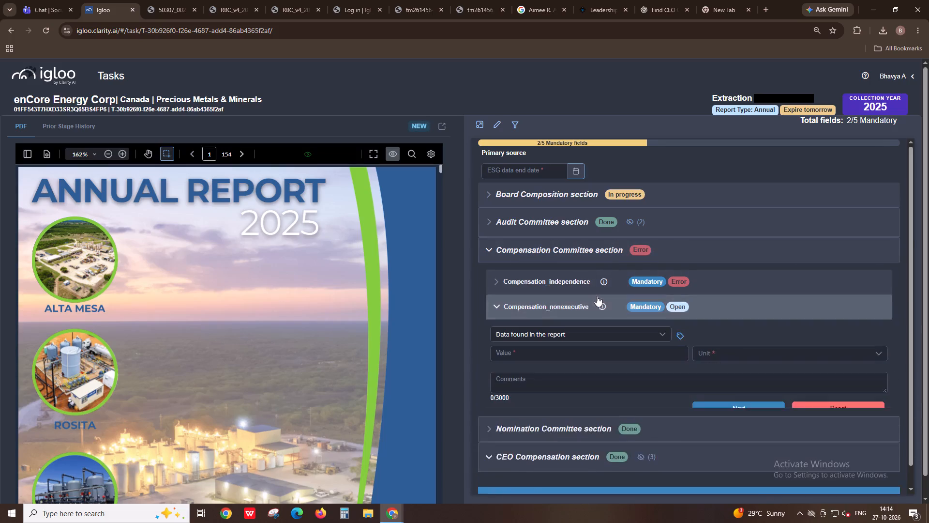
{"action": "left_click", "coordinate": [584, 281]}
{"action": "left_click", "coordinate": [562, 339]}
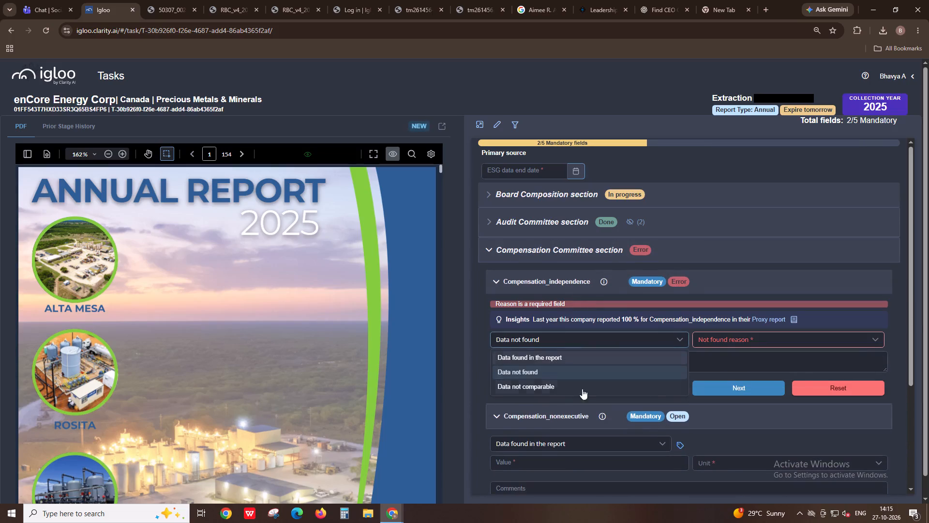
{"action": "left_click", "coordinate": [739, 361]}
{"action": "key", "text": "ctrl+v"}
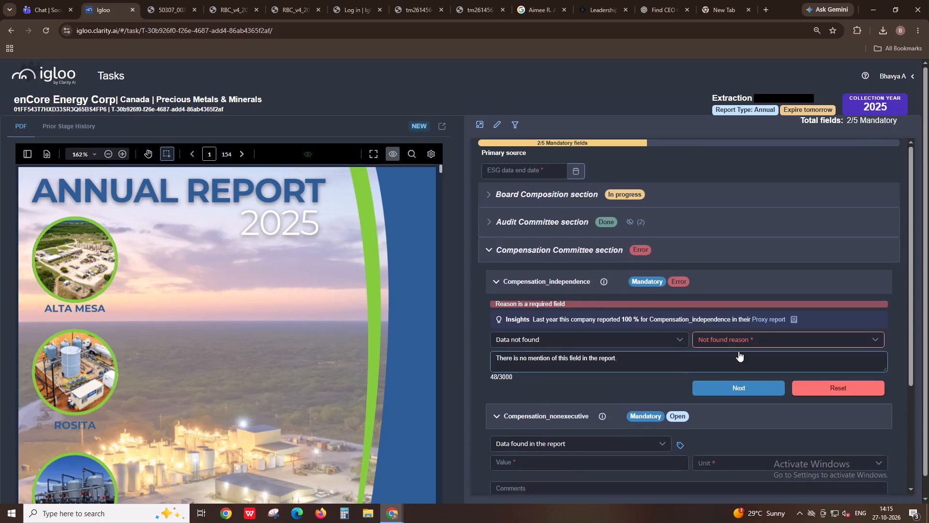
{"action": "left_click", "coordinate": [736, 342]}
{"action": "left_click", "coordinate": [731, 366]}
{"action": "left_click", "coordinate": [721, 383]}
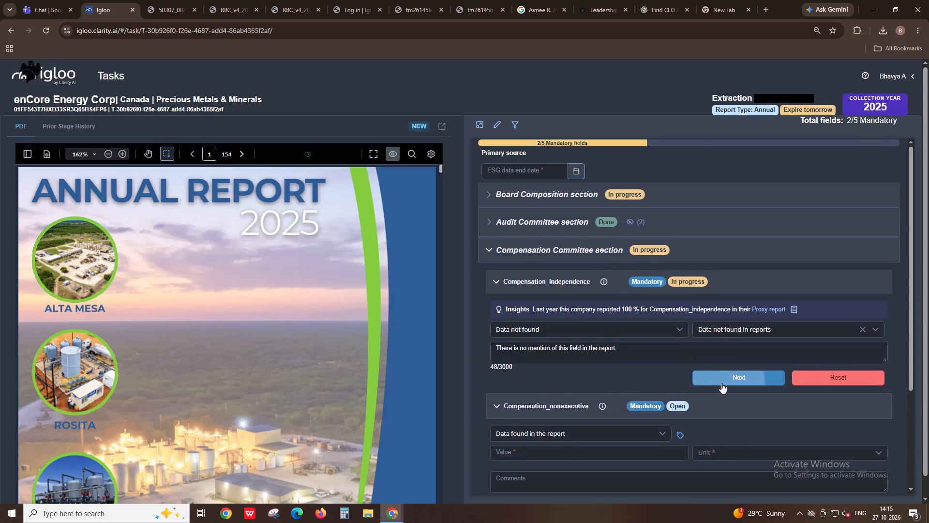
Complete Compensation_nonexecutive as Data not found, reason "Data not found in reports", with the comment "There is no mention of this field in the report.".
{"action": "left_click", "coordinate": [598, 327]}
{"action": "left_click", "coordinate": [589, 367]}
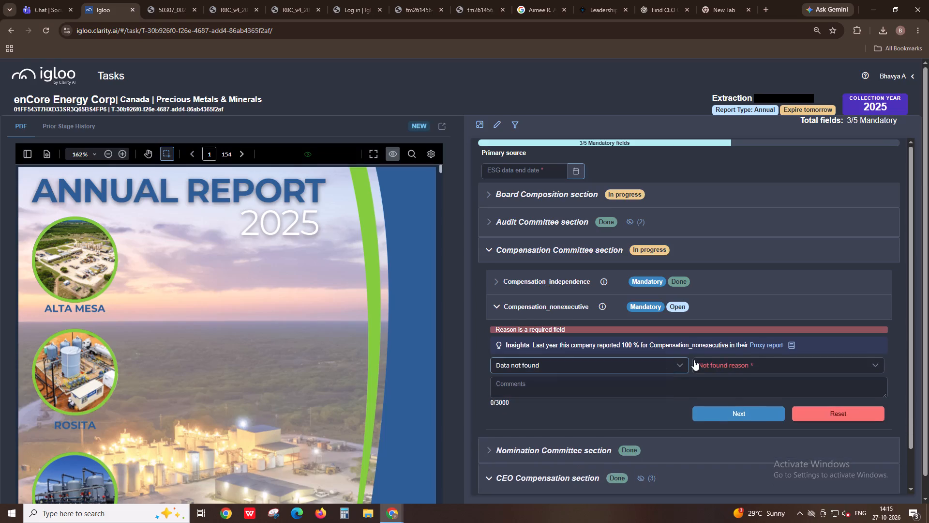
{"action": "left_click", "coordinate": [694, 360]}
{"action": "left_click", "coordinate": [734, 394]}
{"action": "left_click", "coordinate": [705, 370]}
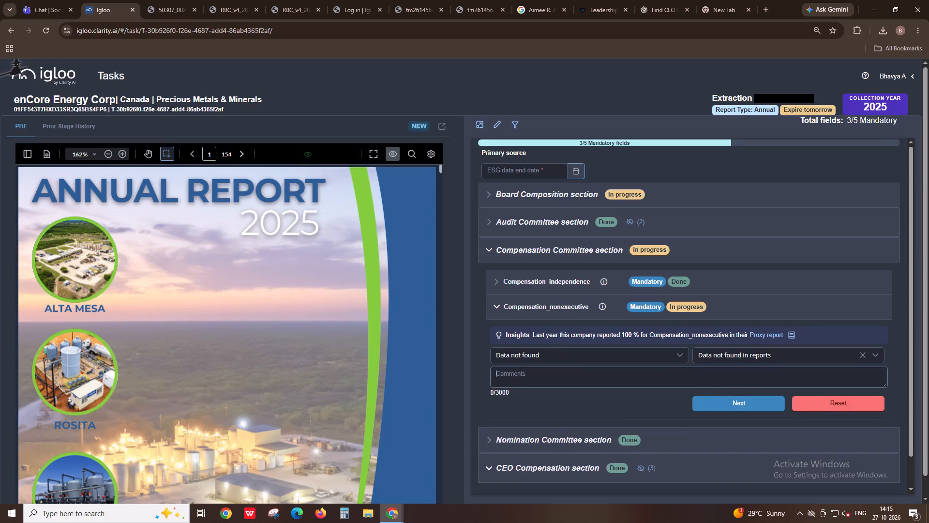
{"action": "key", "text": "ctrl+v"}
{"action": "left_click", "coordinate": [711, 406]}
Expand the Board Composition section to reach the Board_nonexecutive field.
{"action": "left_click", "coordinate": [589, 199]}
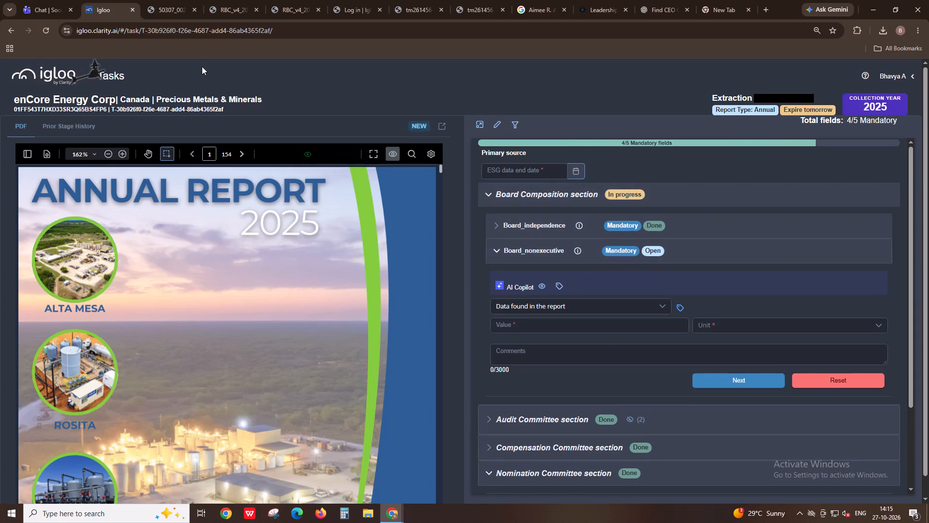
In the enCore annual report PDF, examine the directors' signature pages and the Corporate Information page for board members and their roles.
{"action": "key", "text": "alt+Tab"}
{"action": "key", "text": "alt+Tab"}
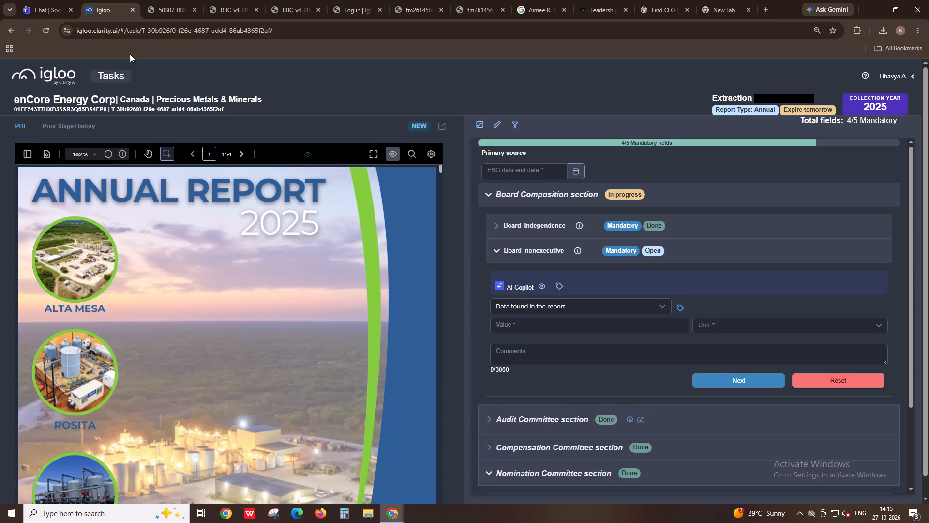
{"action": "left_click", "coordinate": [162, 0]}
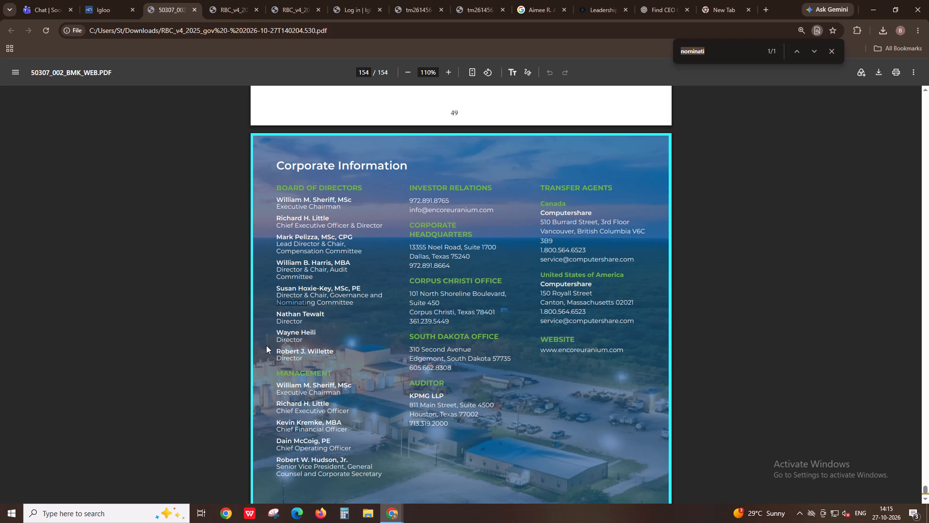
{"action": "scroll", "coordinate": [266, 345], "scroll_direction": "up", "scroll_amount": 15}
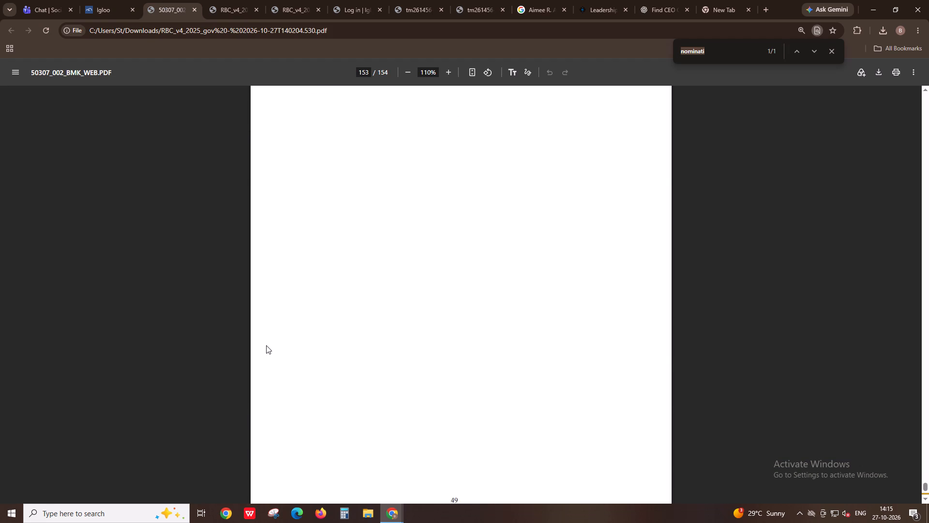
{"action": "scroll", "coordinate": [266, 345], "scroll_direction": "up", "scroll_amount": 1}
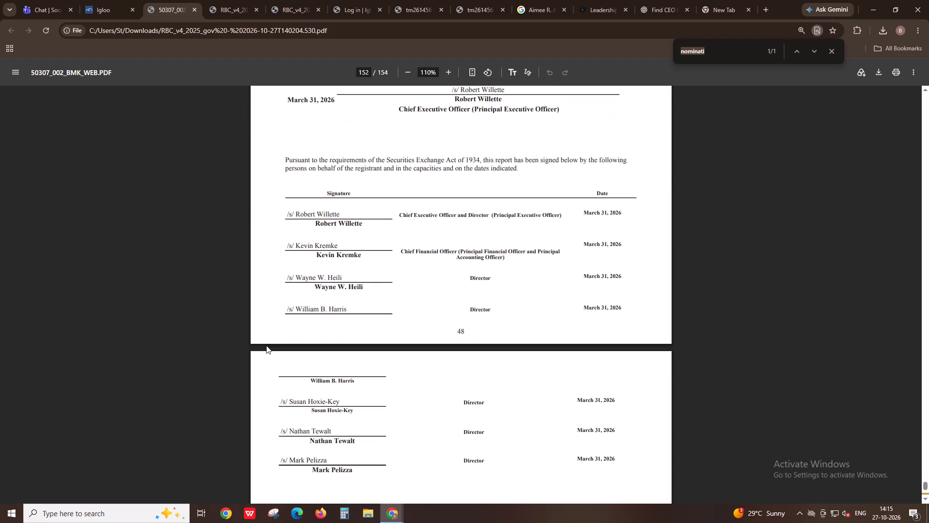
{"action": "scroll", "coordinate": [266, 345], "scroll_direction": "up", "scroll_amount": 2}
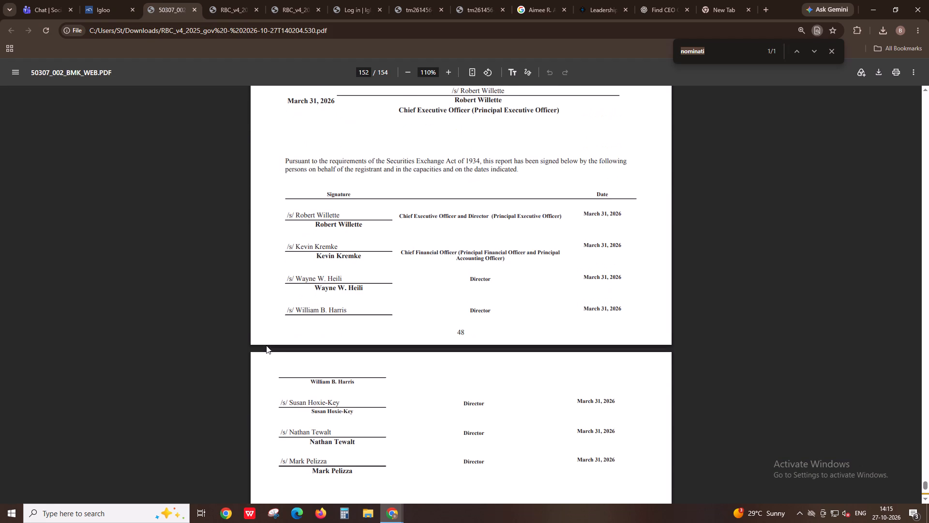
{"action": "scroll", "coordinate": [266, 345], "scroll_direction": "down", "scroll_amount": 15}
{"action": "scroll", "coordinate": [266, 345], "scroll_direction": "down", "scroll_amount": 7}
{"action": "scroll", "coordinate": [266, 345], "scroll_direction": "up", "scroll_amount": 1}
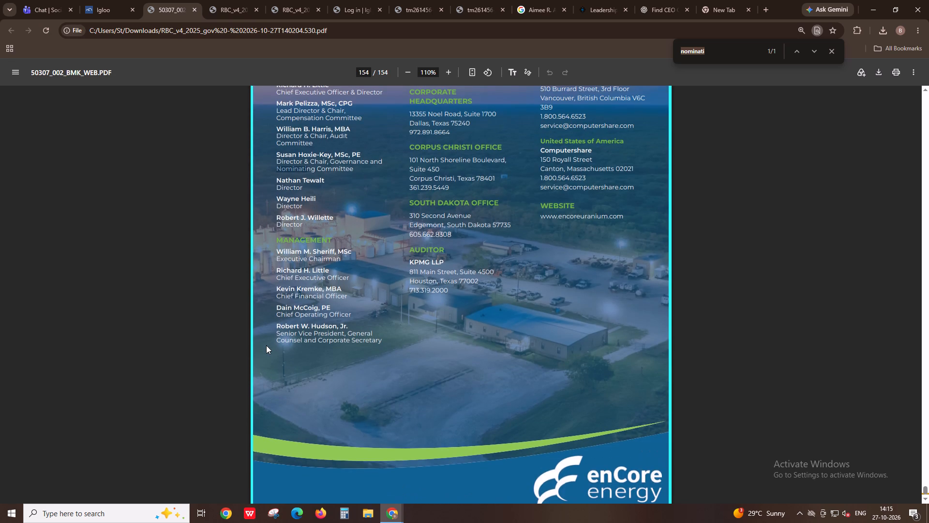
{"action": "scroll", "coordinate": [266, 345], "scroll_direction": "up", "scroll_amount": 2}
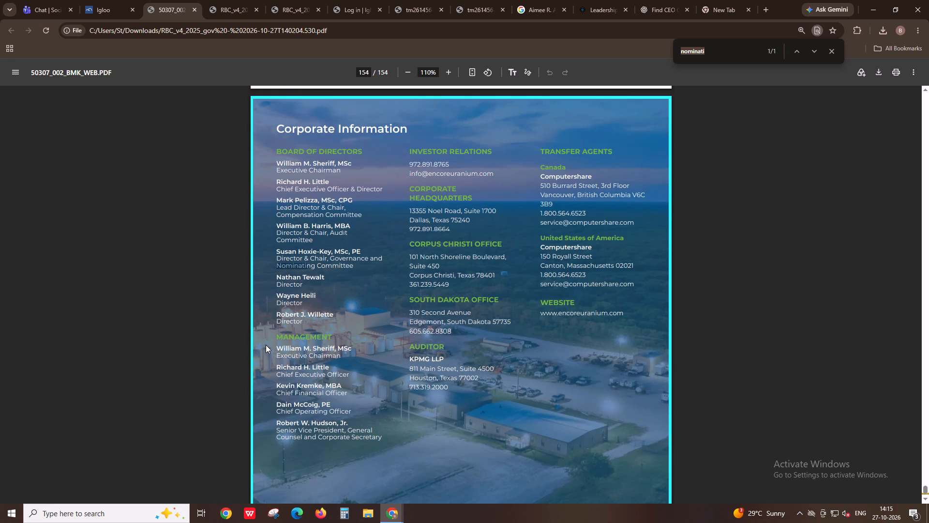
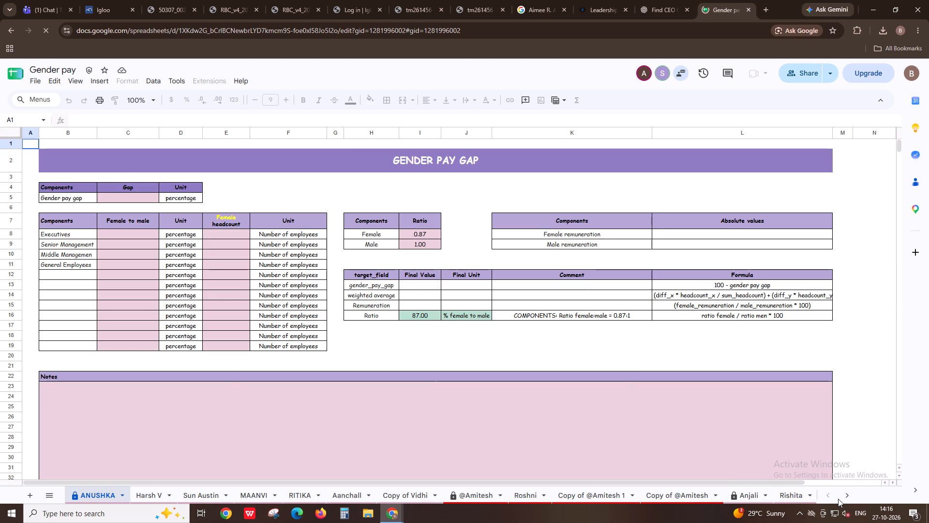
On the Tanya sheet of the Gender pay workbook, enter absolute values of 56990 for female remuneration and 71832 for male remuneration.
{"action": "left_click", "coordinate": [844, 497]}
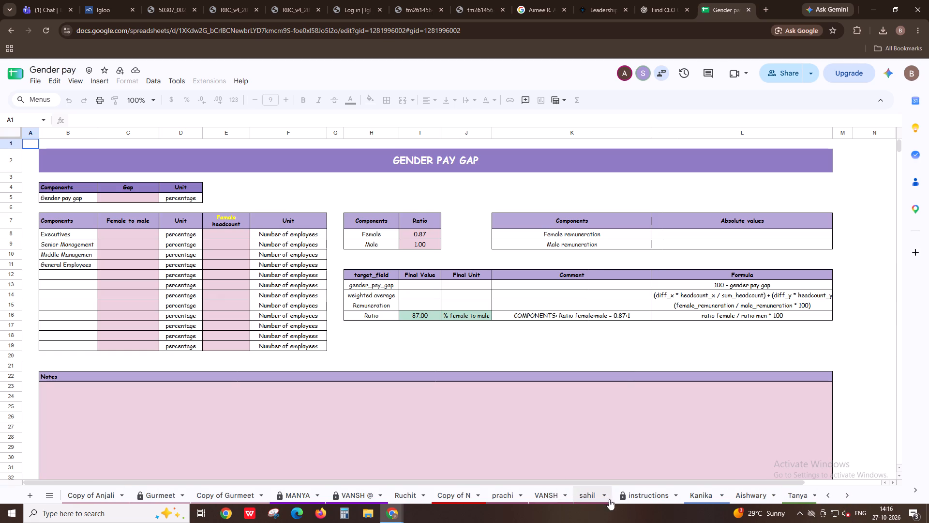
{"action": "left_click", "coordinate": [780, 491]}
{"action": "left_click", "coordinate": [796, 492]}
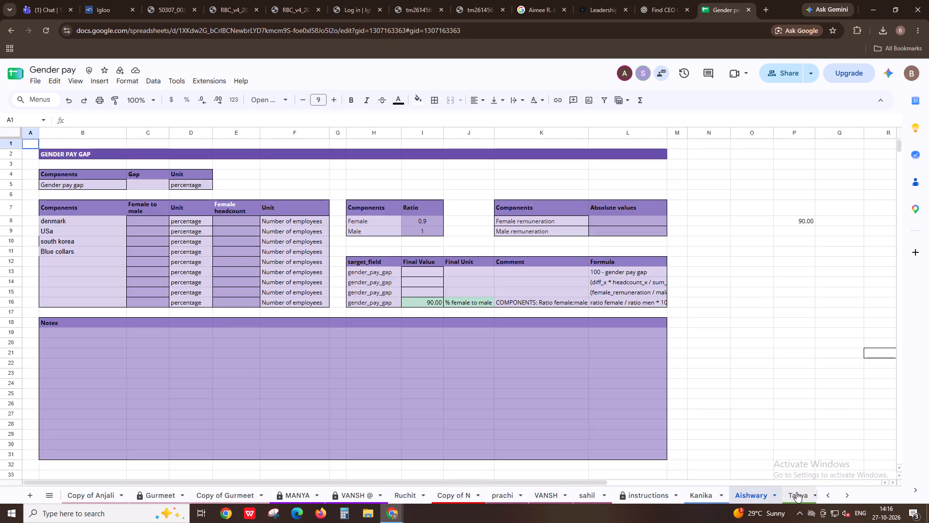
{"action": "left_click", "coordinate": [587, 226]}
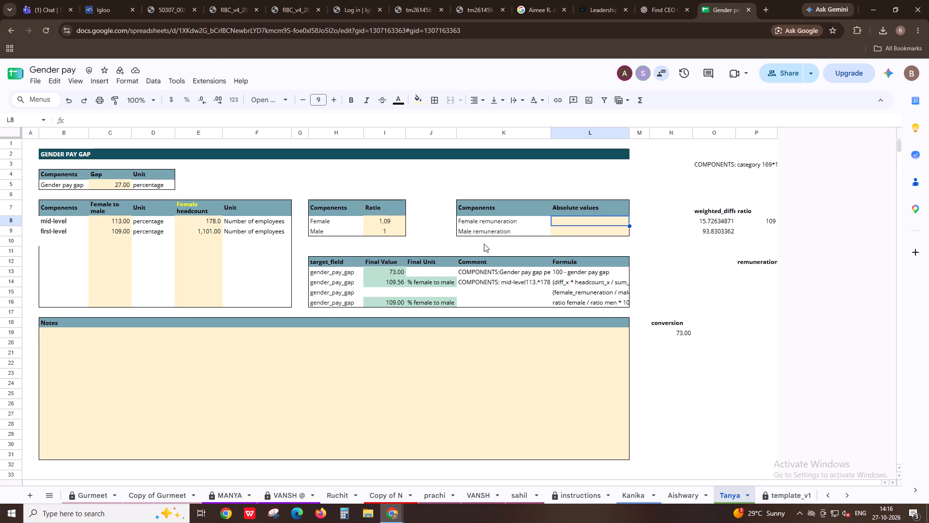
{"action": "type", "text": "56990"}
{"action": "key", "text": "Down"}
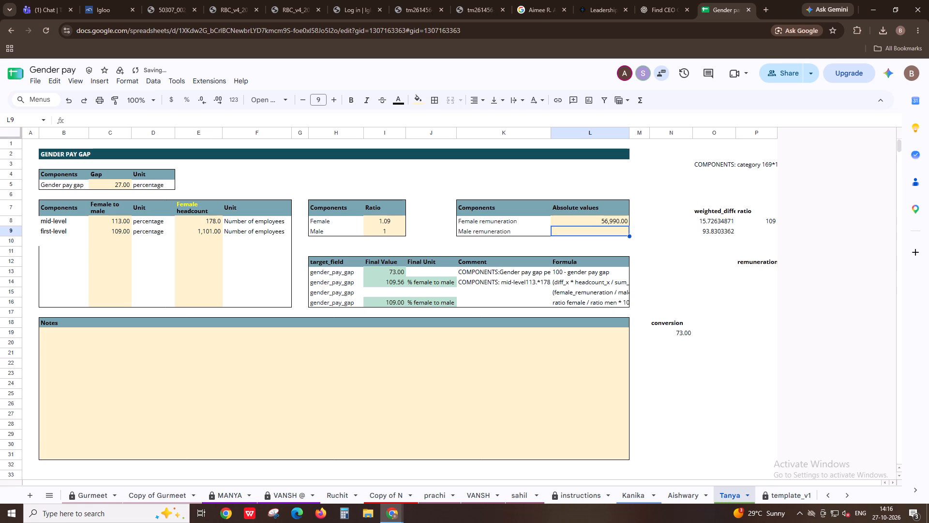
{"action": "type", "text": "71832"}
{"action": "key", "text": "Return"}
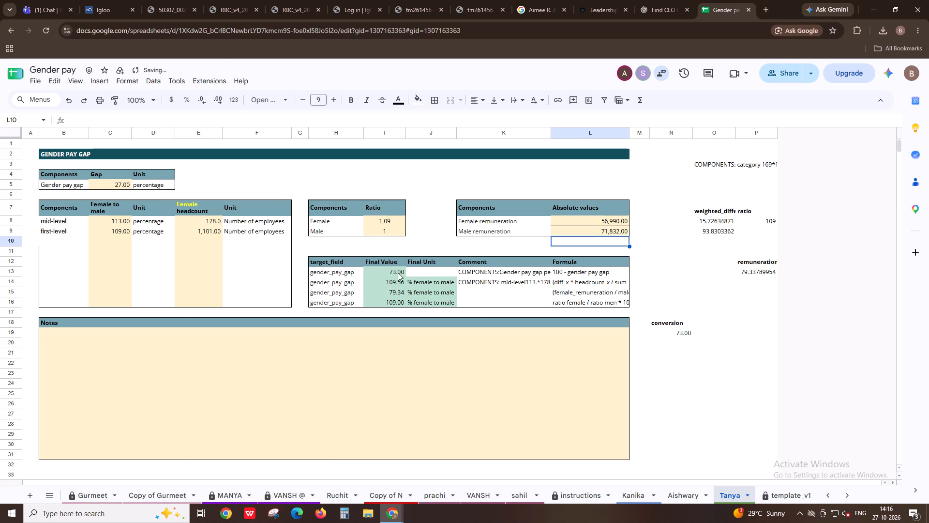
Clear the old entries from the mid-level and first-level component rows, the female and male ratio cells, and the gender pay gap cell.
{"action": "left_click_drag", "start_coordinate": [100, 215], "coordinate": [104, 228]}
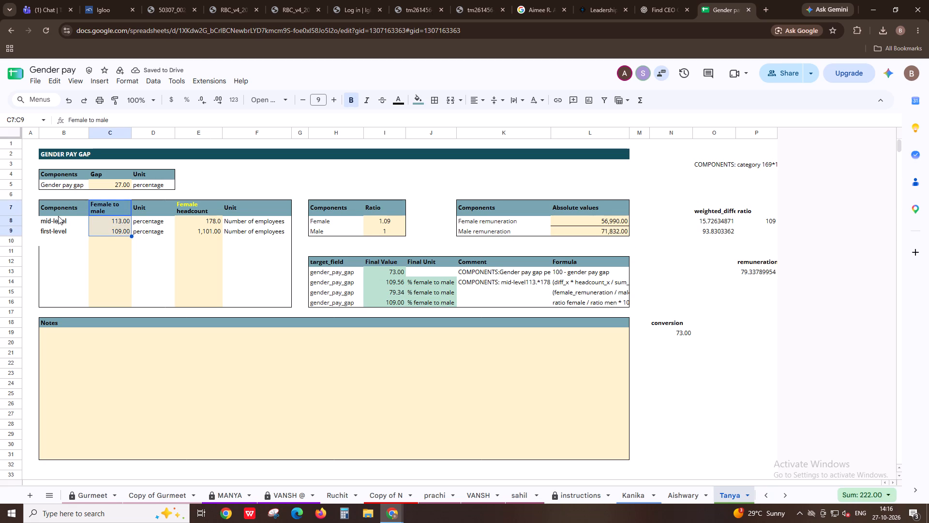
{"action": "left_click_drag", "start_coordinate": [56, 220], "coordinate": [246, 237]}
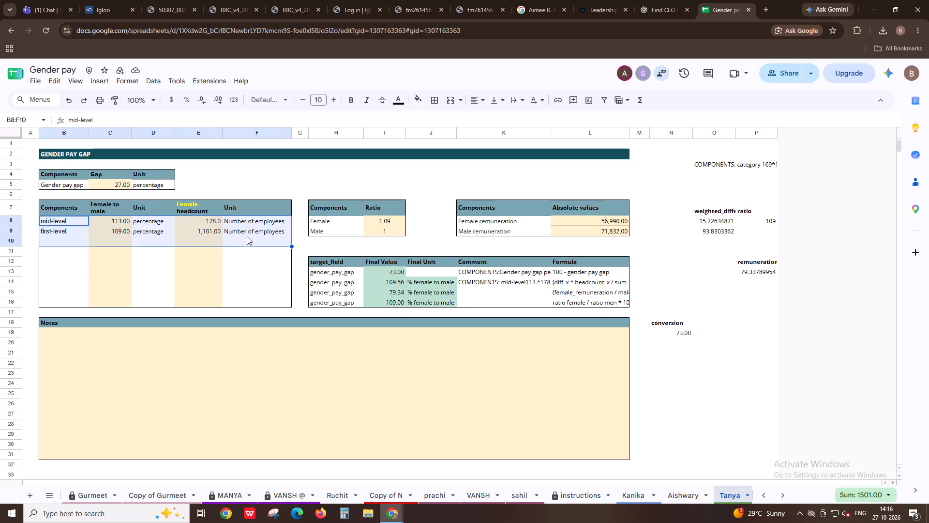
{"action": "key", "text": "Delete"}
{"action": "left_click_drag", "start_coordinate": [383, 219], "coordinate": [383, 234]}
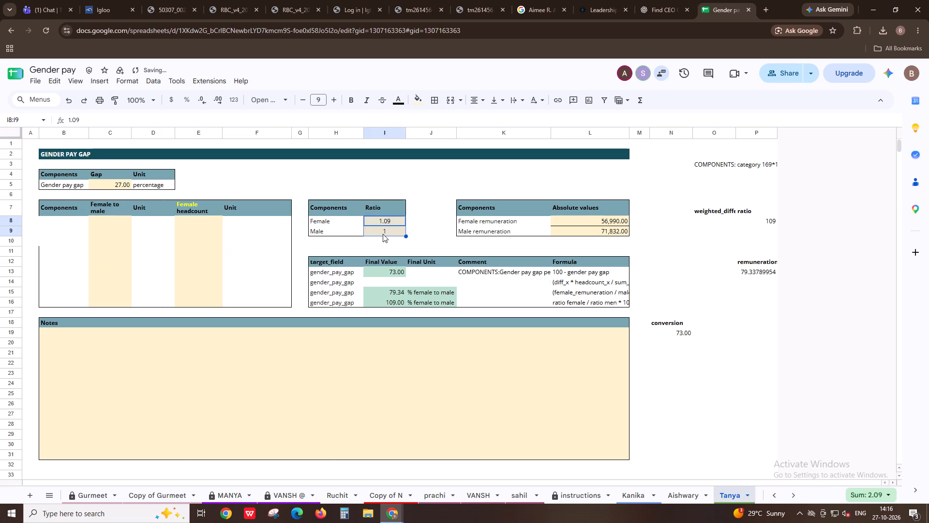
{"action": "key", "text": "Delete"}
{"action": "left_click", "coordinate": [114, 186]}
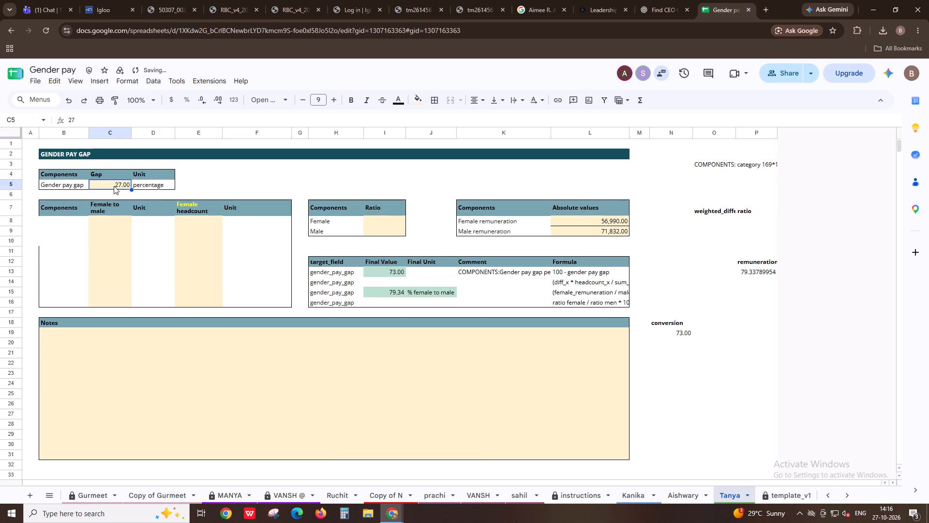
{"action": "key", "text": "Delete"}
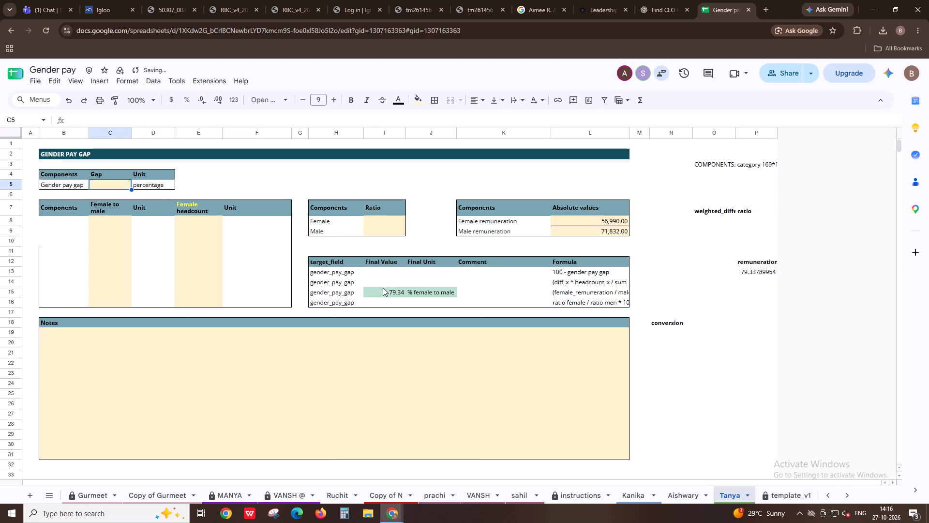
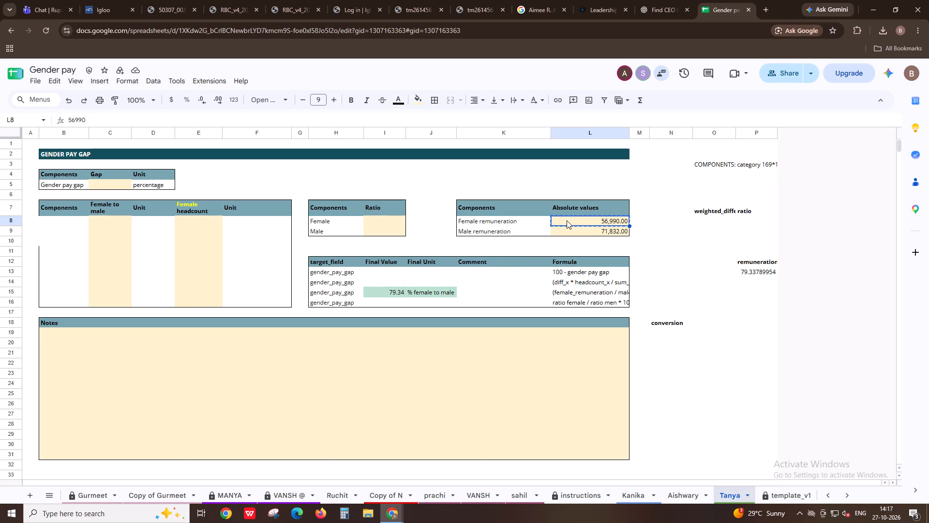
Clear the female remuneration value on the Tanya sheet and re-enter it as 56990.
{"action": "key", "text": "Delete"}
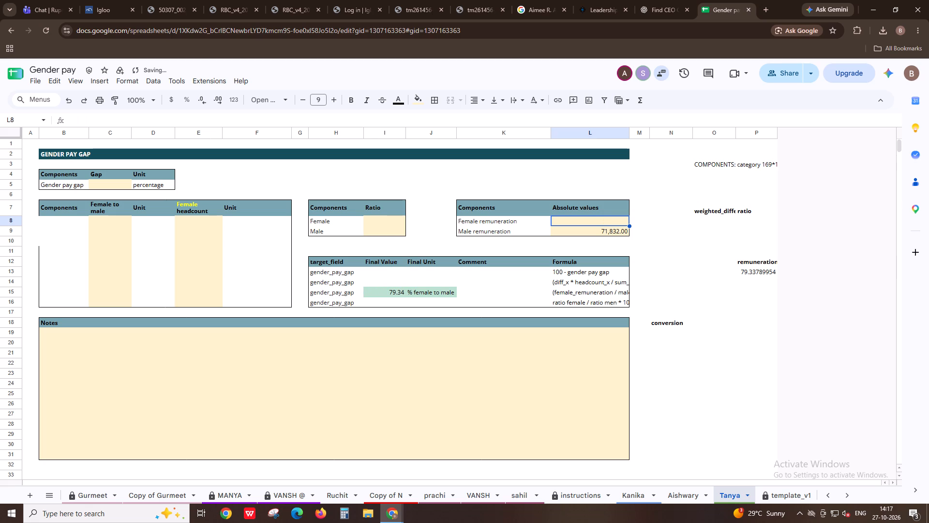
{"action": "key", "text": "ctrl+shift+v"}
{"action": "key", "text": "Return"}
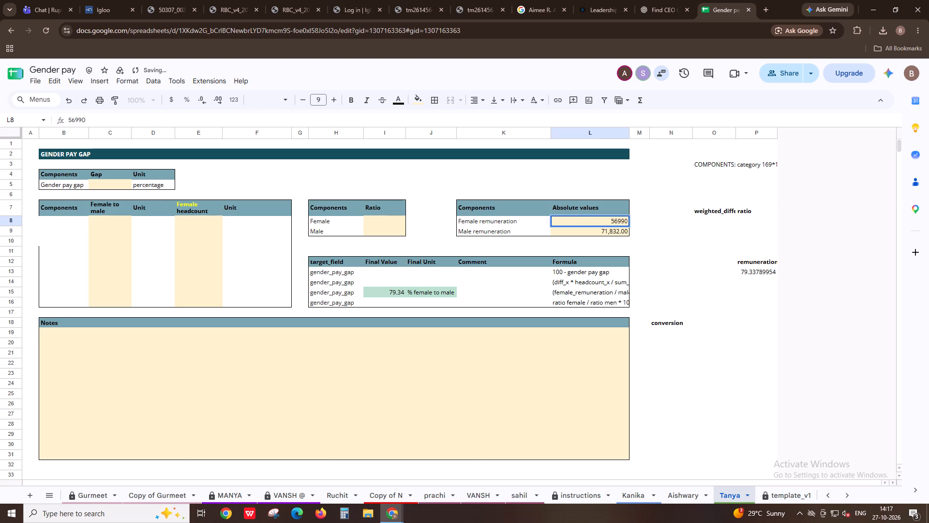
{"action": "key", "text": "Return"}
{"action": "key", "text": "Return"}
{"action": "key", "text": "Return"}
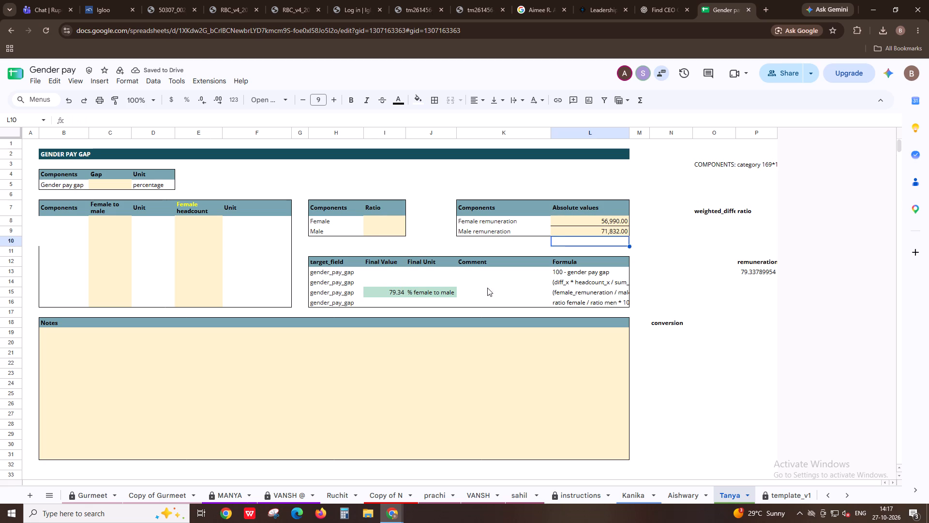
Inspect the remuneration result's unit, formula and comment cells, along with the male remuneration entry, on the Tanya sheet.
{"action": "left_click", "coordinate": [423, 292]}
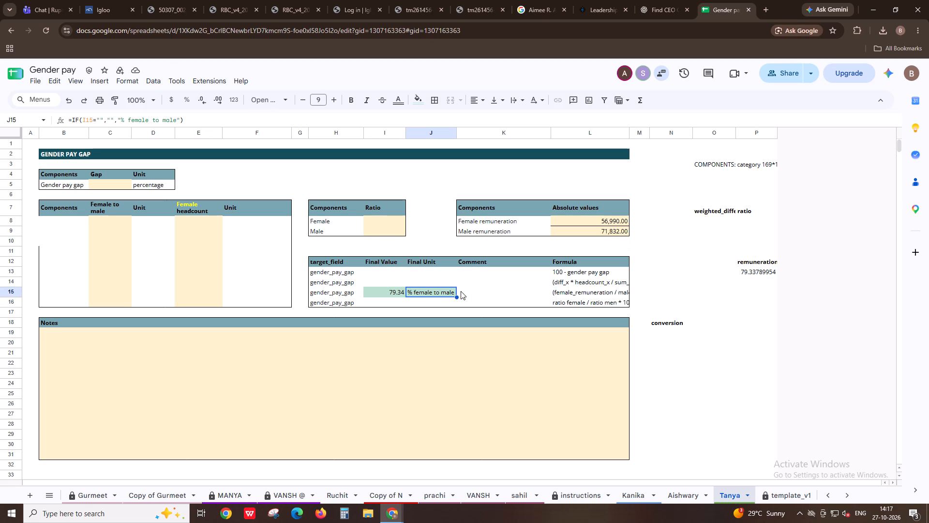
{"action": "left_click", "coordinate": [767, 277]}
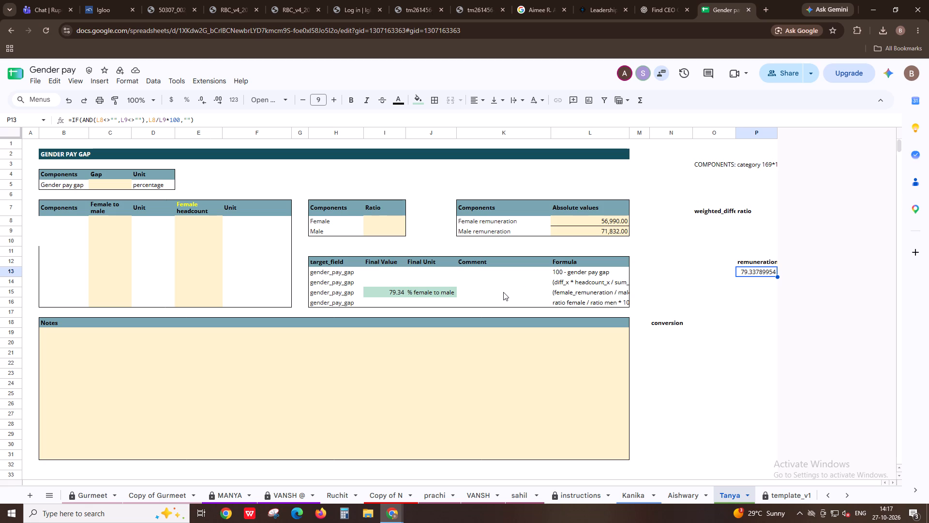
{"action": "left_click", "coordinate": [503, 292]}
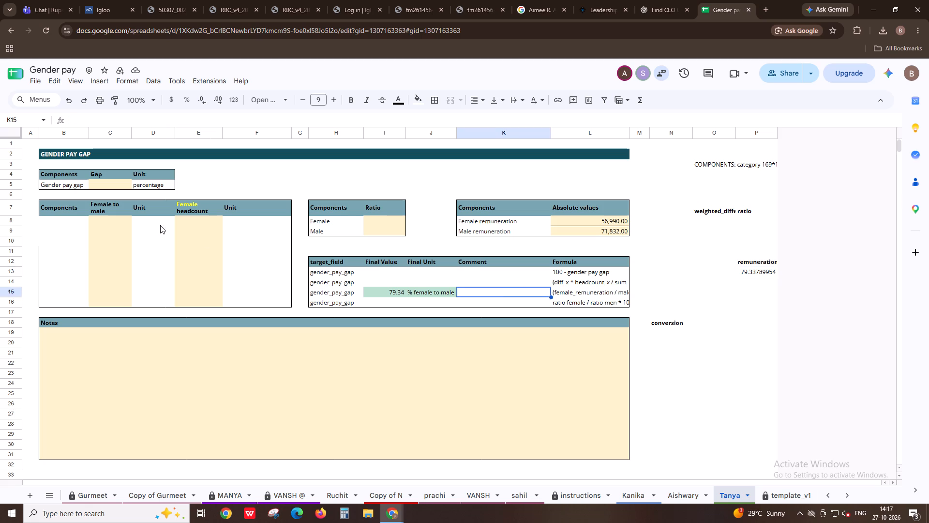
{"action": "left_click", "coordinate": [583, 228]}
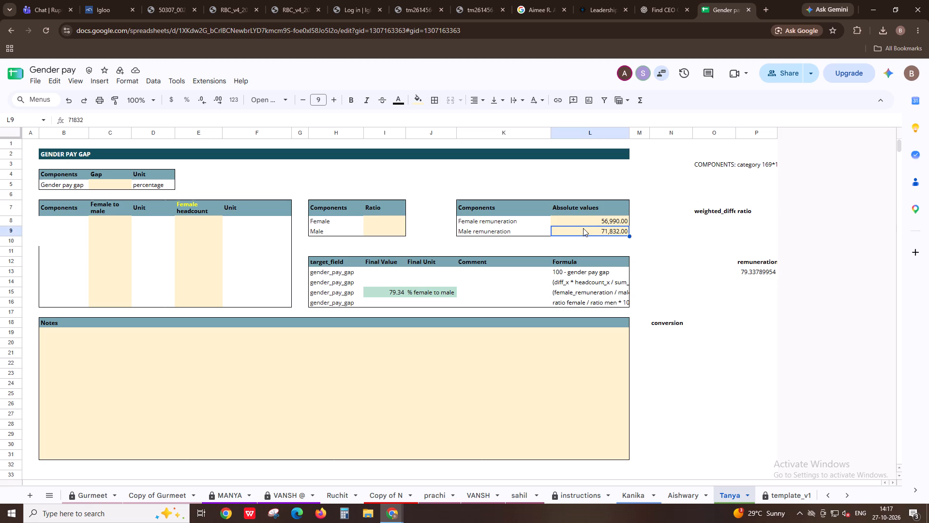
{"action": "left_click", "coordinate": [583, 237]}
Clear the male and female remuneration absolute values on the sahil sheet.
{"action": "left_click", "coordinate": [521, 497]}
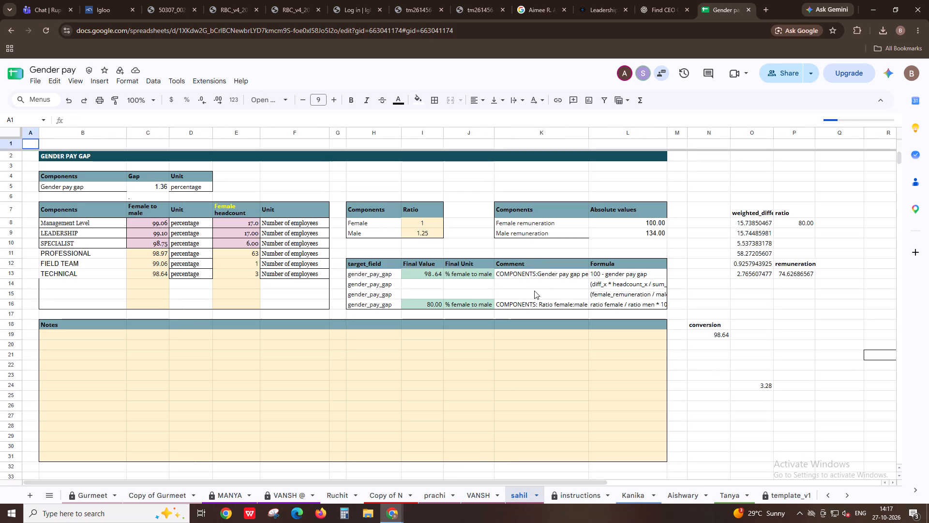
{"action": "left_click", "coordinate": [618, 228]}
{"action": "left_click", "coordinate": [618, 236]}
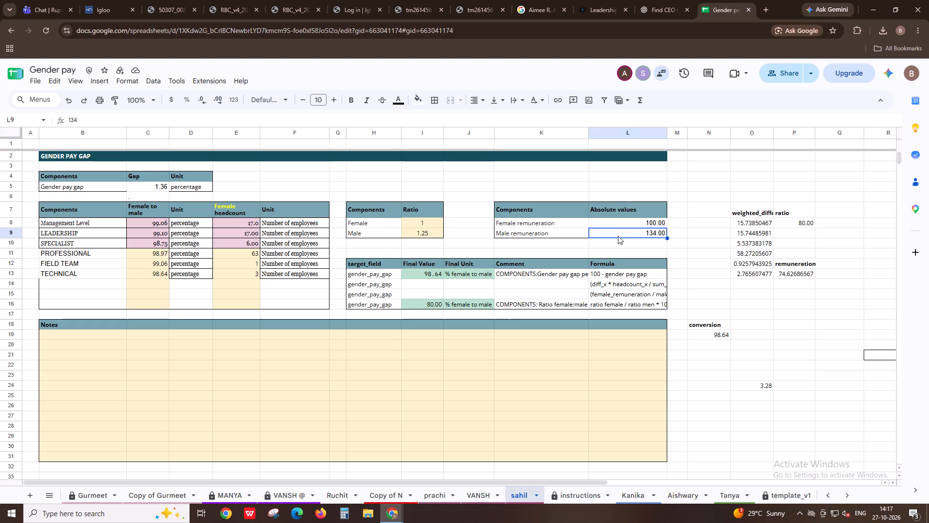
{"action": "key", "text": "Delete"}
{"action": "key", "text": "Up"}
{"action": "key", "text": "Delete"}
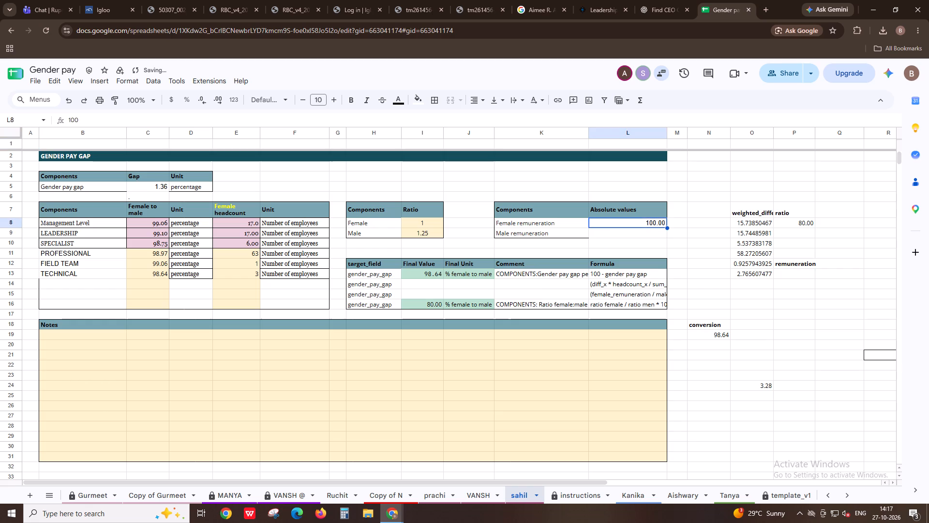
{"action": "key", "text": "Up"}
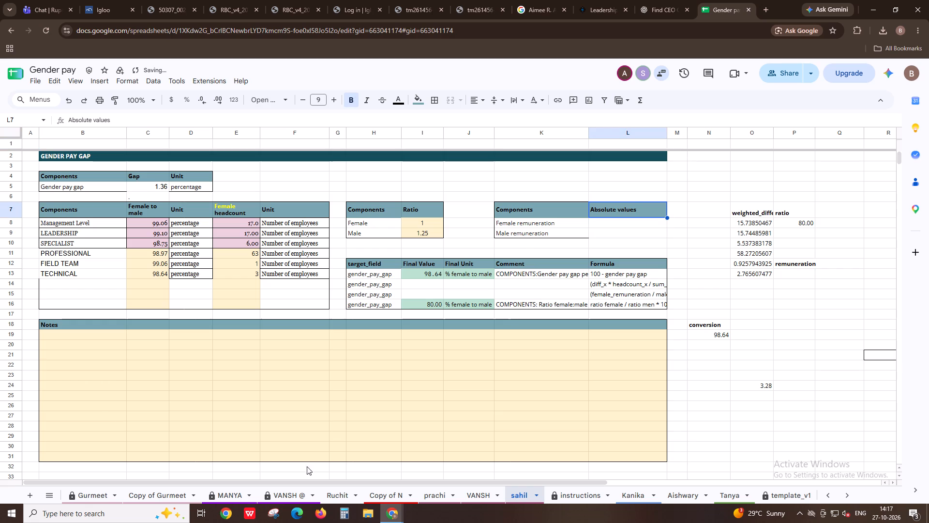
Examine the Ruchit, Copy of Gurmeet, Parth_Sheet and Sandipan sheets for a usable remuneration calculation with its comment.
{"action": "left_click", "coordinate": [342, 493]}
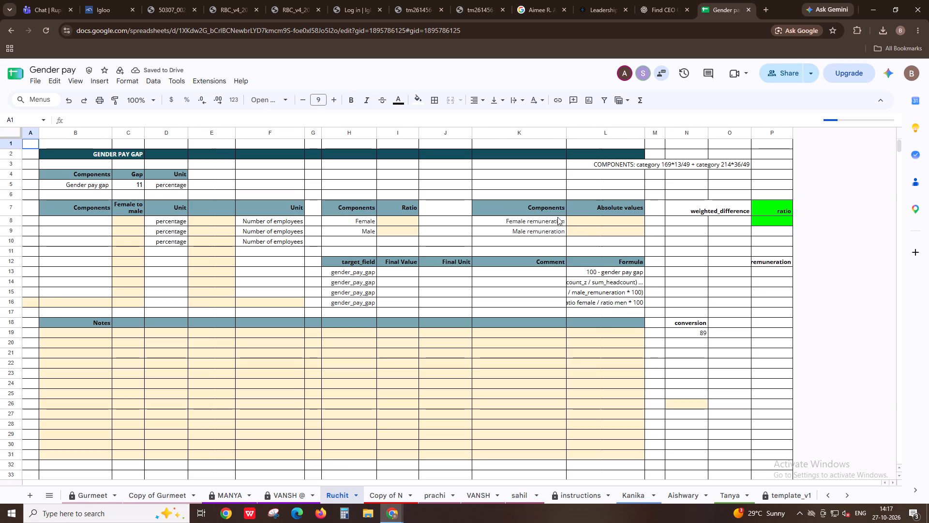
{"action": "left_click", "coordinate": [176, 495]}
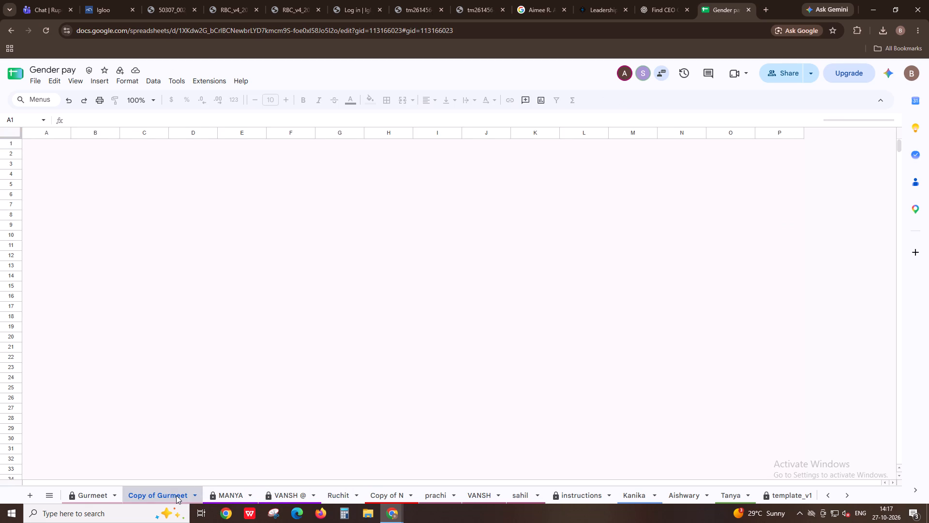
{"action": "left_click", "coordinate": [584, 234]}
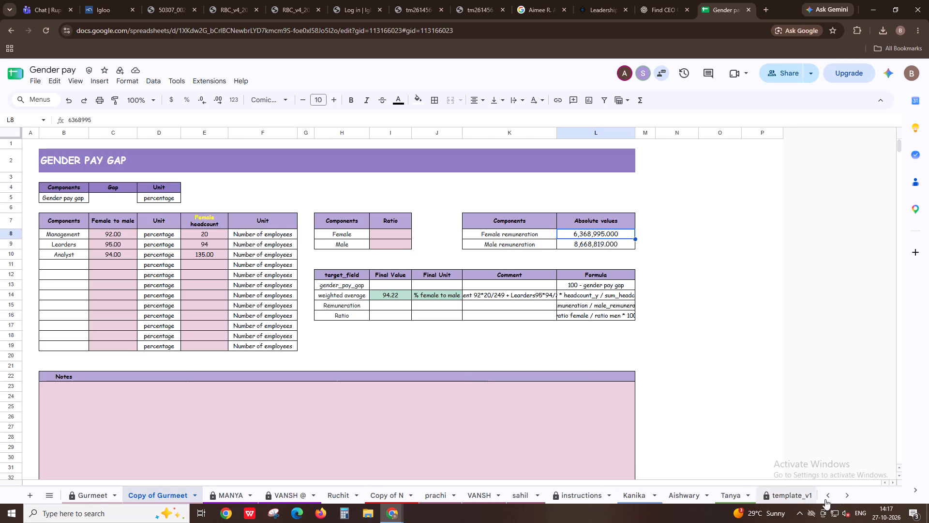
{"action": "left_click", "coordinate": [844, 493]}
{"action": "left_click", "coordinate": [576, 494]}
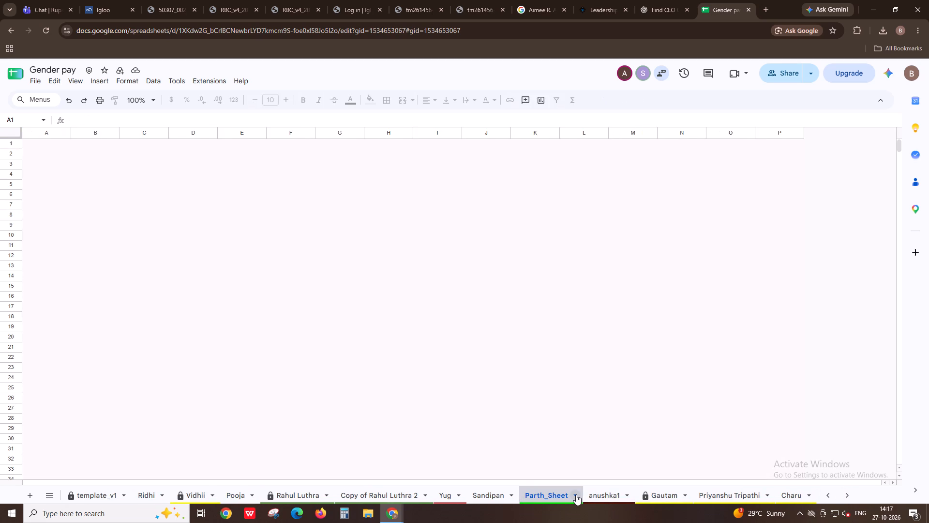
{"action": "left_click", "coordinate": [513, 497]}
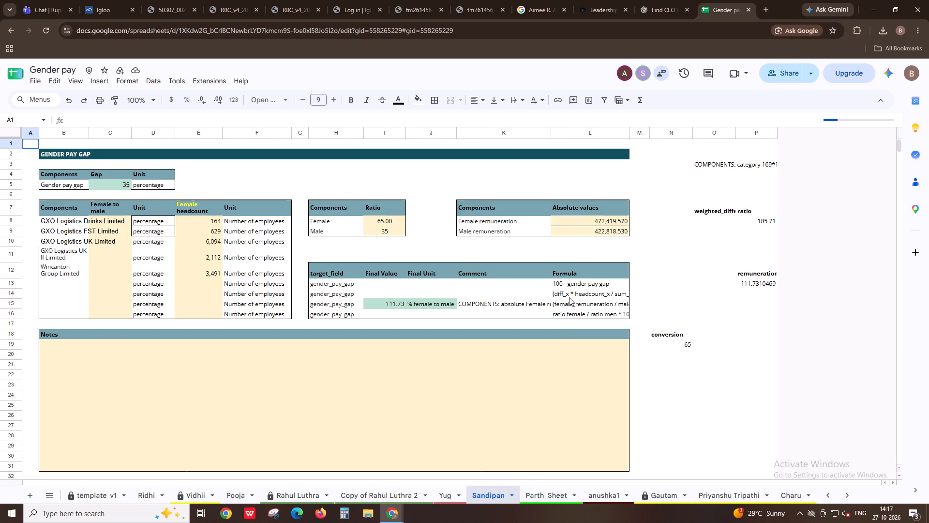
{"action": "left_click", "coordinate": [542, 302]}
{"action": "key", "text": "alt+Tab"}
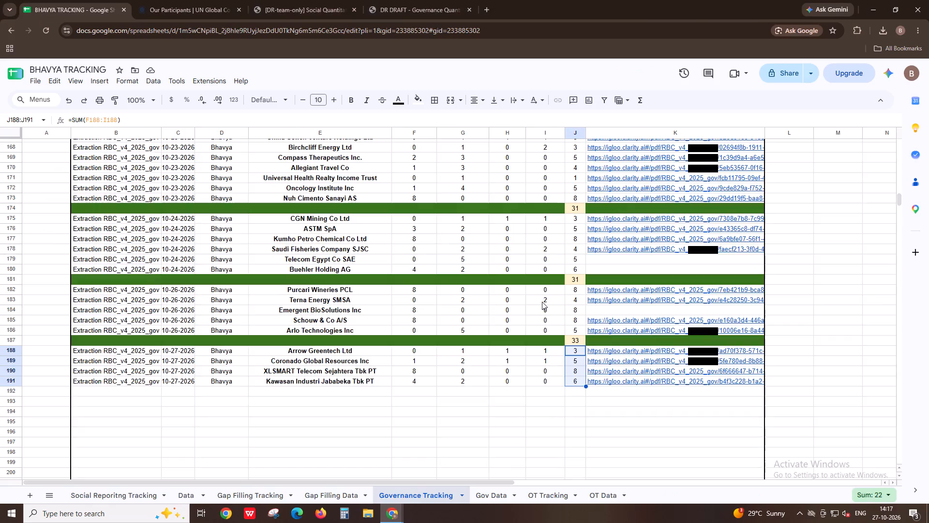
{"action": "key", "text": "alt+Tab"}
{"action": "left_click", "coordinate": [605, 221]}
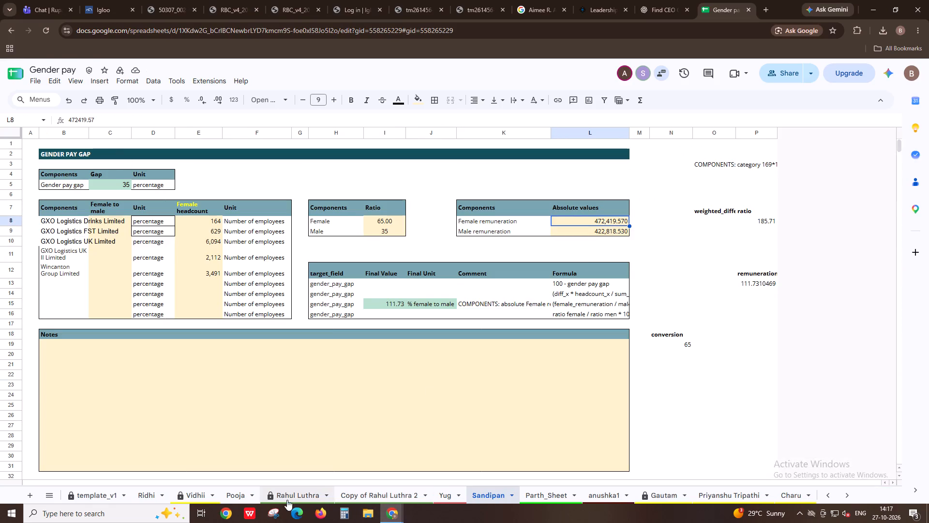
Copy the female and male remuneration values, 56990 and 71832, from the Tanya sheet into the Sandipan sheet's absolute values as plain values.
{"action": "left_click", "coordinate": [832, 495]}
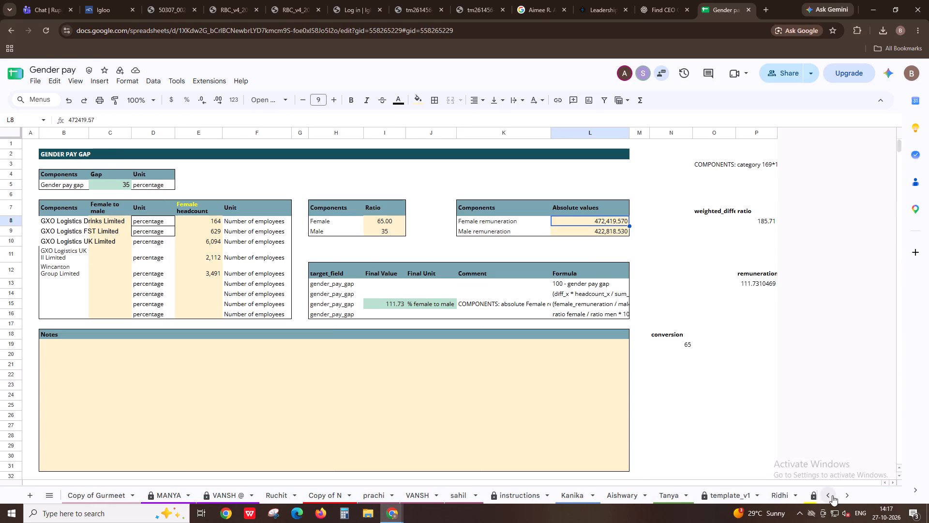
{"action": "left_click", "coordinate": [832, 495]}
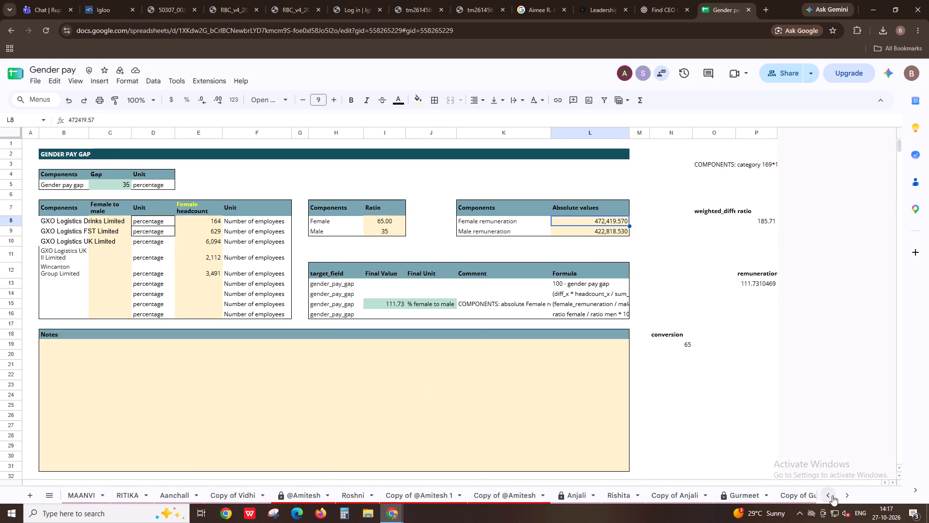
{"action": "left_click", "coordinate": [832, 495]}
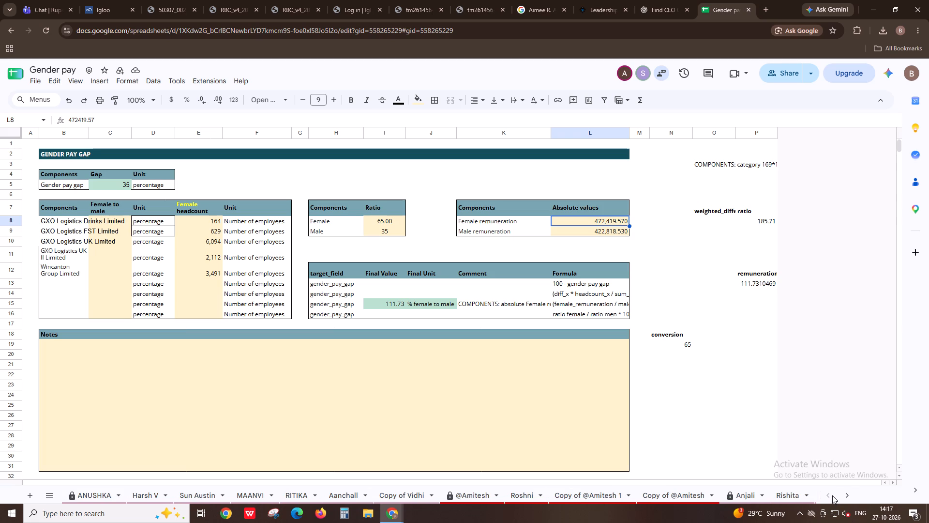
{"action": "left_click", "coordinate": [849, 491]}
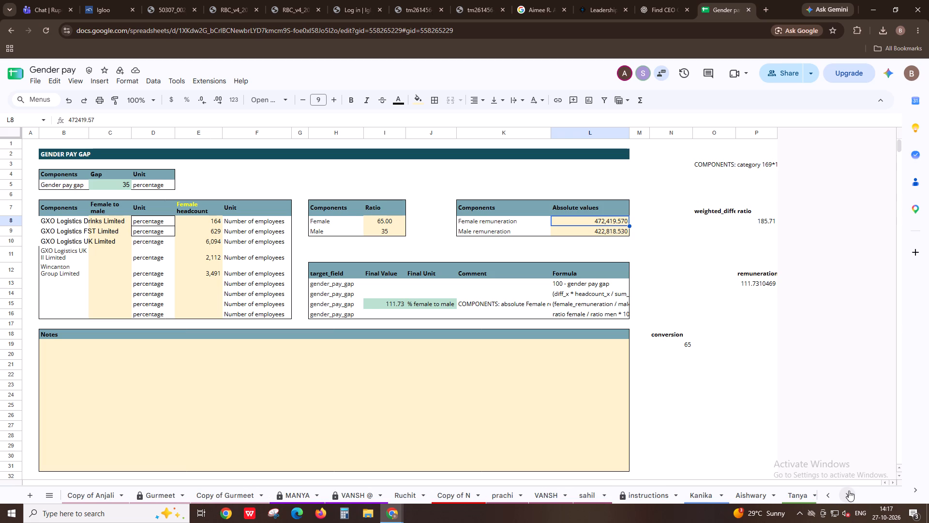
{"action": "left_click", "coordinate": [788, 495]}
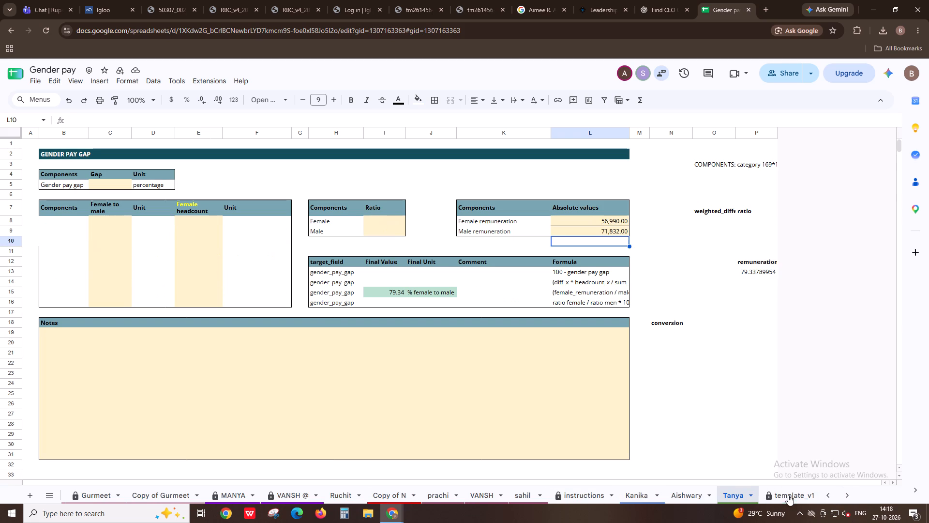
{"action": "left_click_drag", "start_coordinate": [611, 218], "coordinate": [615, 233]}
{"action": "key", "text": "ctrl+c"}
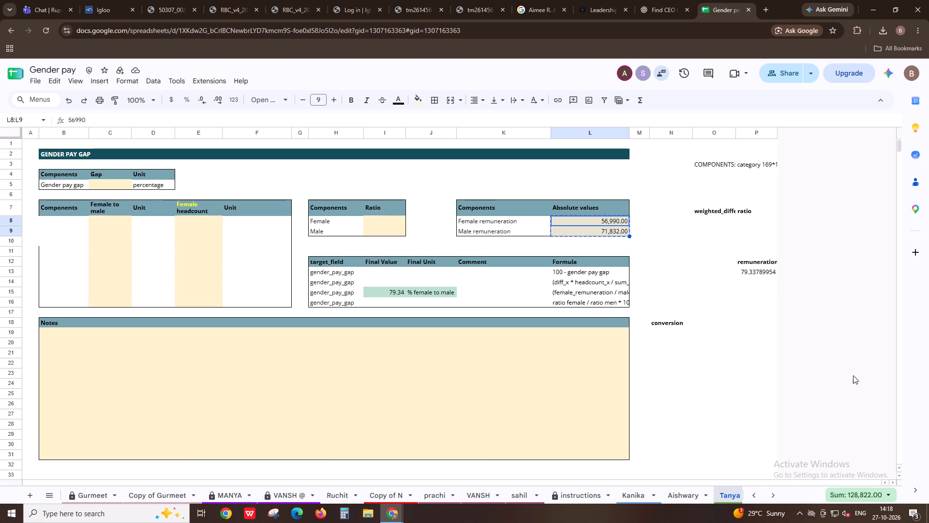
{"action": "left_click", "coordinate": [779, 495]}
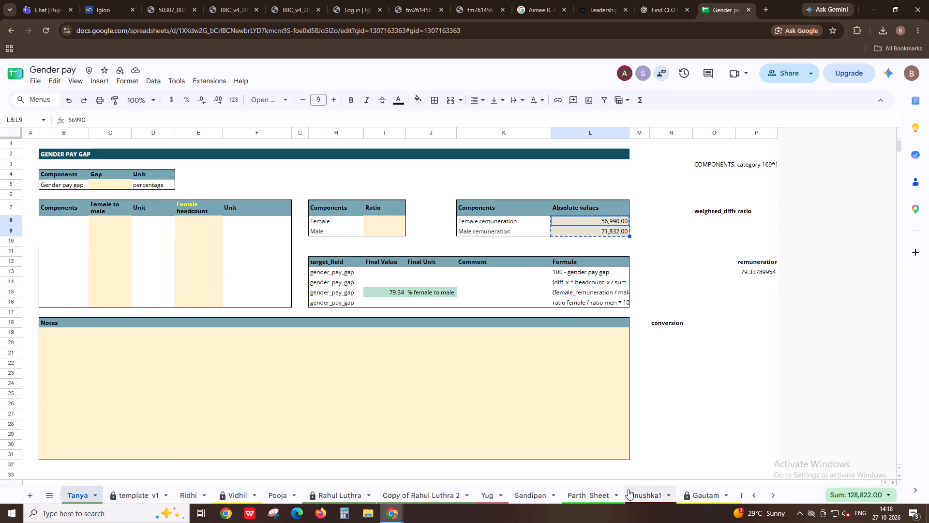
{"action": "left_click", "coordinate": [555, 497]}
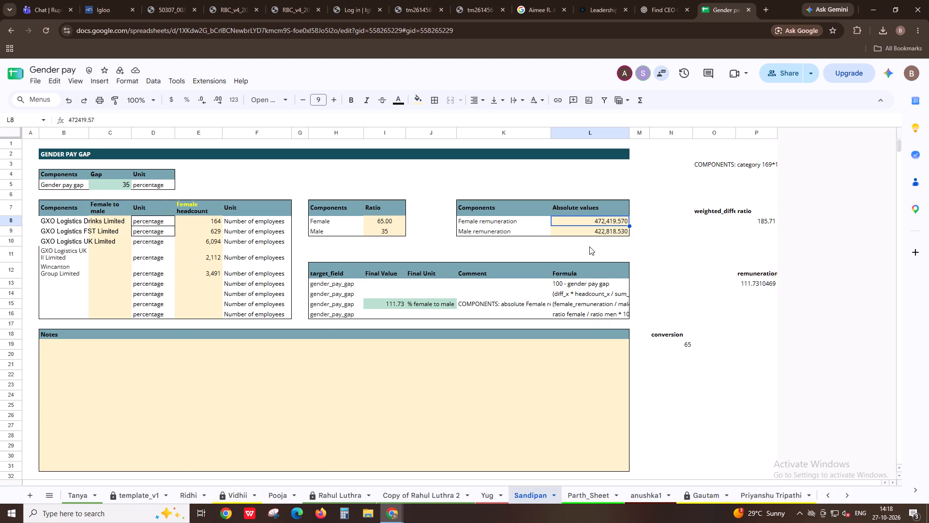
{"action": "key", "text": "ctrl+shift+v"}
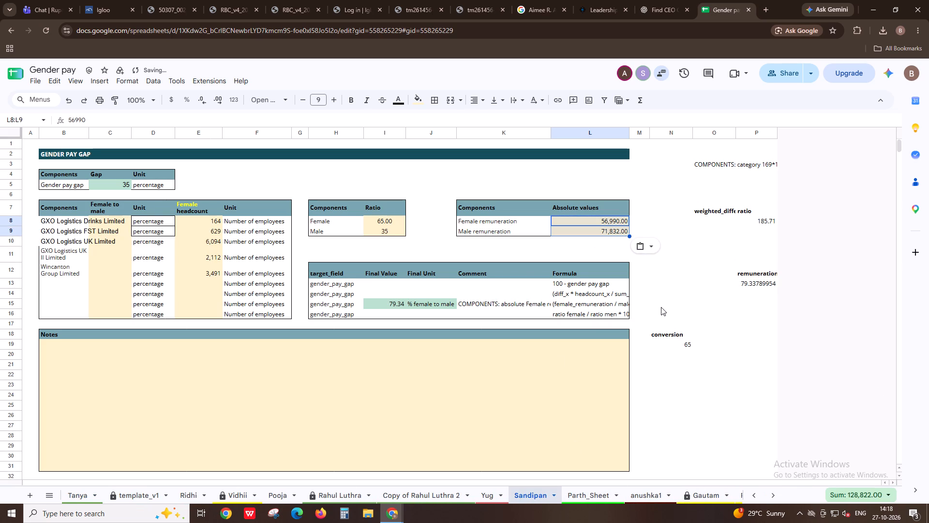
{"action": "left_click", "coordinate": [661, 307]}
Copy the comment of the remuneration-based gender_pay_gap row on the Sandipan sheet.
{"action": "left_click", "coordinate": [519, 309]}
{"action": "key", "text": "ctrl+c"}
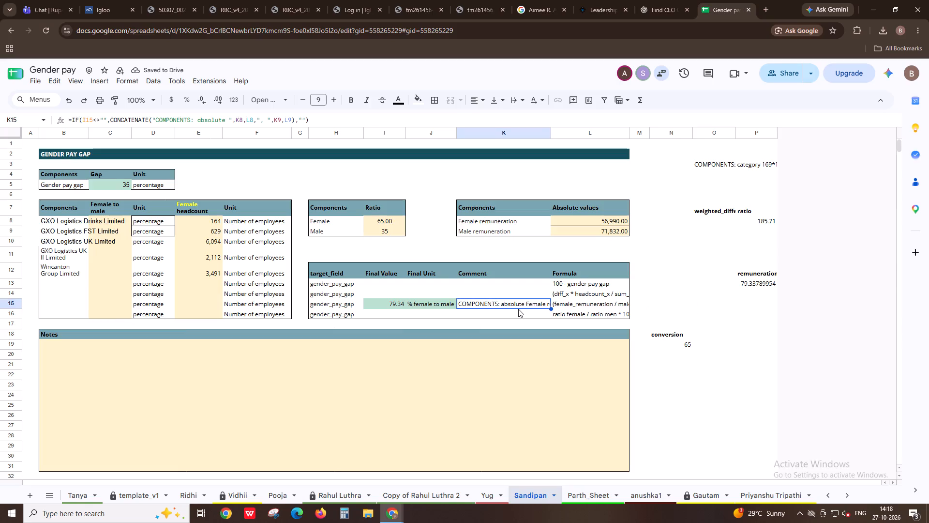